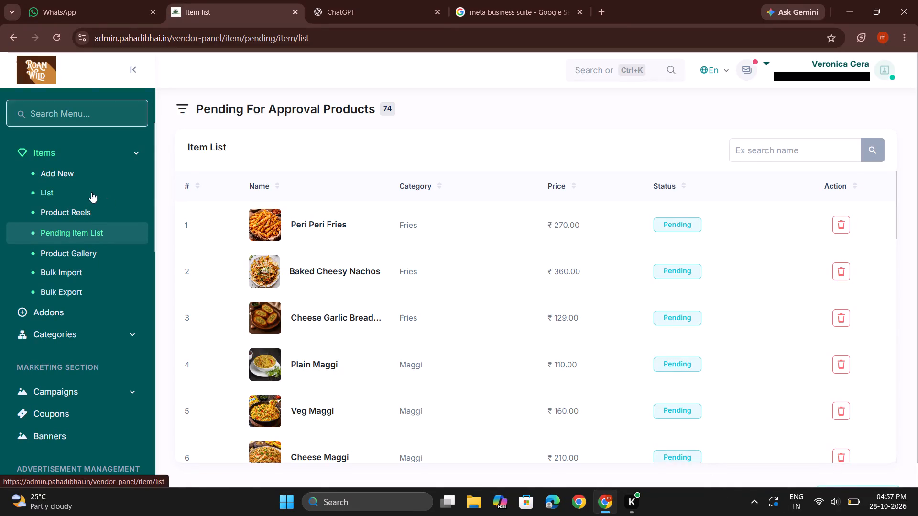
# Open the Spicy Wai Wai Sadeko item for editing from page 4 of the full item list.
pyautogui.click(76, 192)
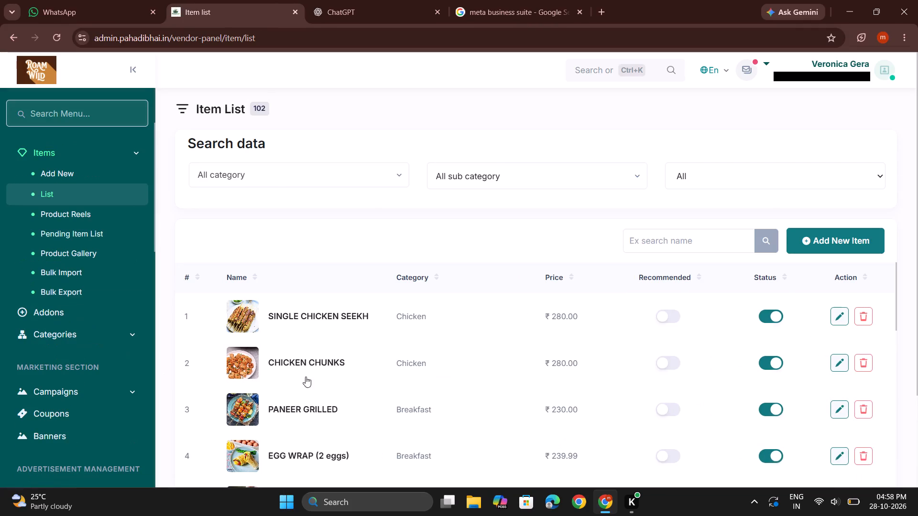
pyautogui.scroll(-20, 330, 373)
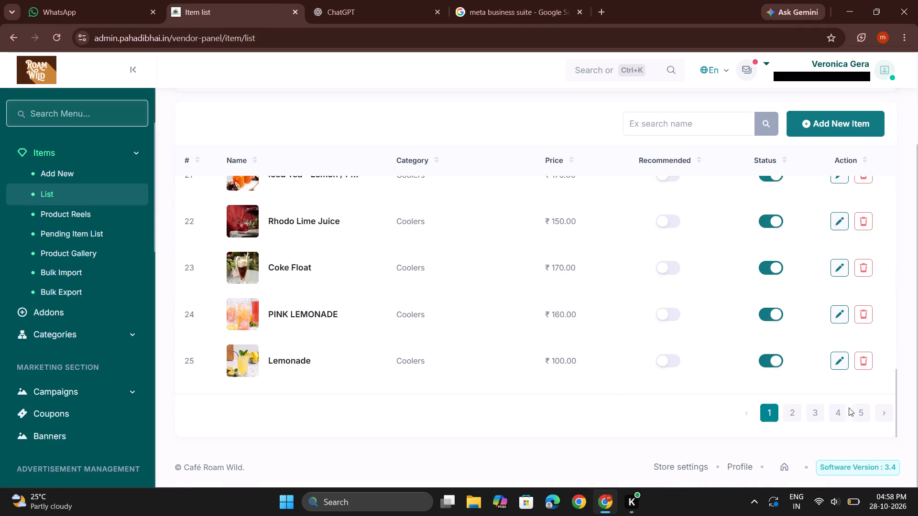
pyautogui.click(842, 417)
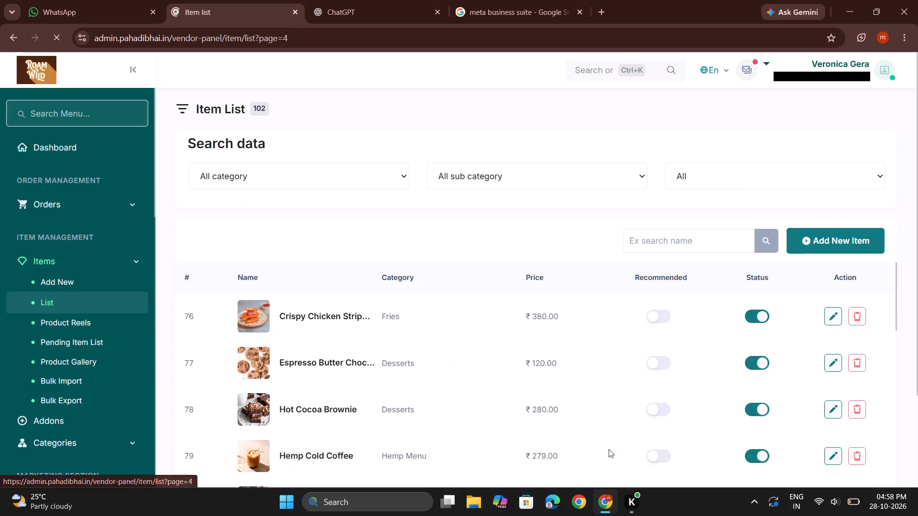
pyautogui.scroll(-11, 582, 428)
pyautogui.scroll(-10, 582, 428)
pyautogui.scroll(4, 582, 428)
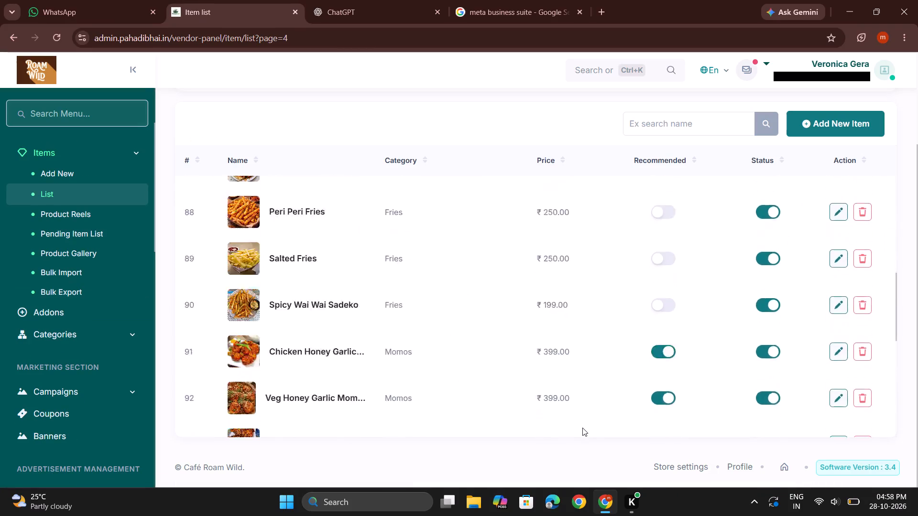
pyautogui.scroll(2, 582, 428)
pyautogui.scroll(-1, 582, 428)
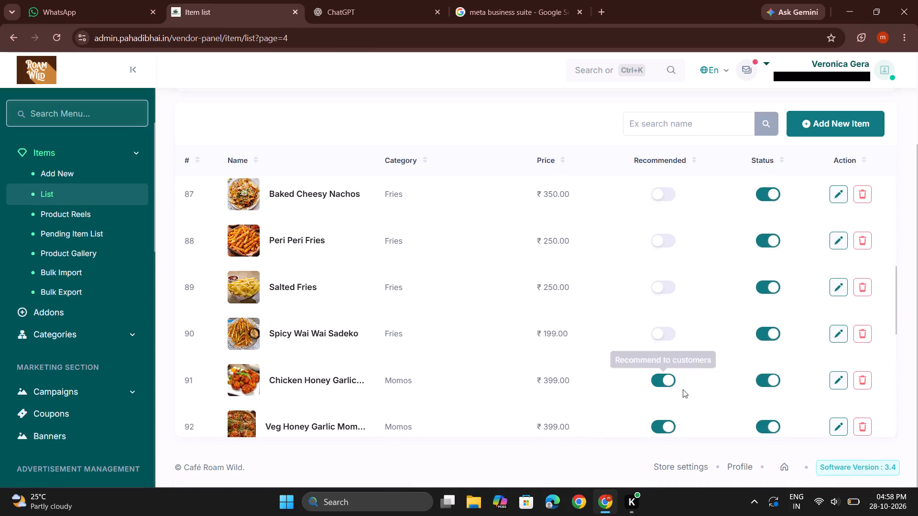
pyautogui.scroll(-1, 686, 389)
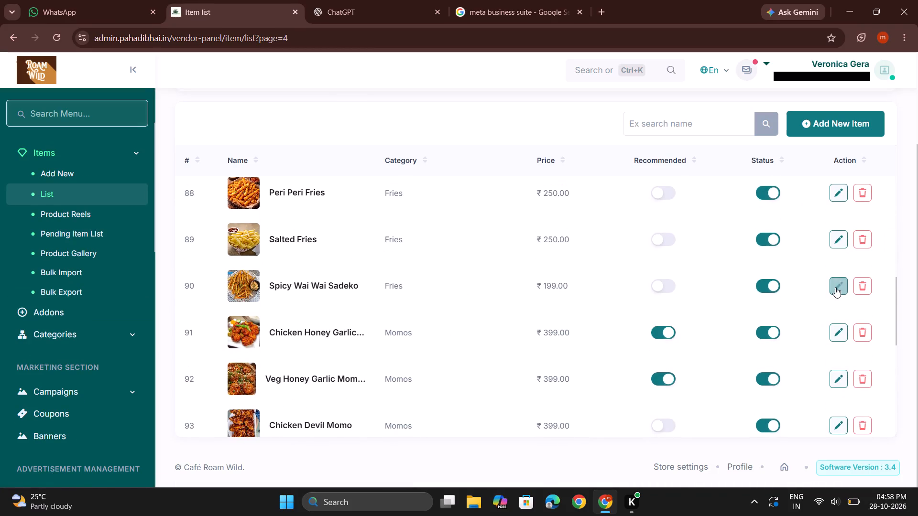
pyautogui.click(835, 287)
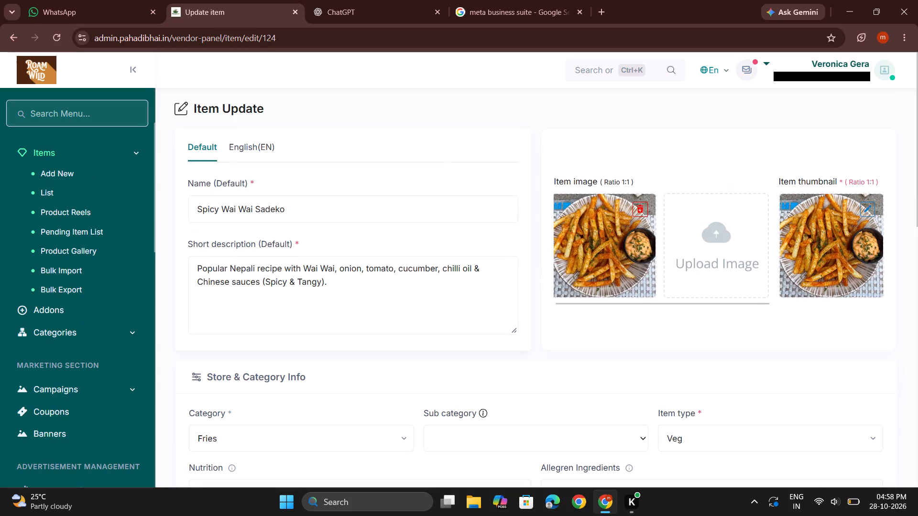
# Set the unit price of Spicy Wai Wai Sadeko to ₹109 and submit the item update.
pyautogui.scroll(-9, 486, 327)
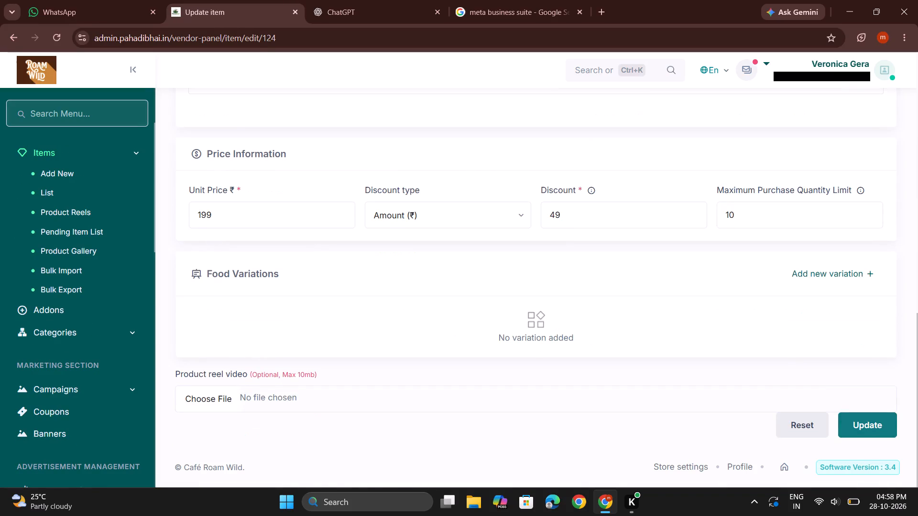
pyautogui.click(218, 223)
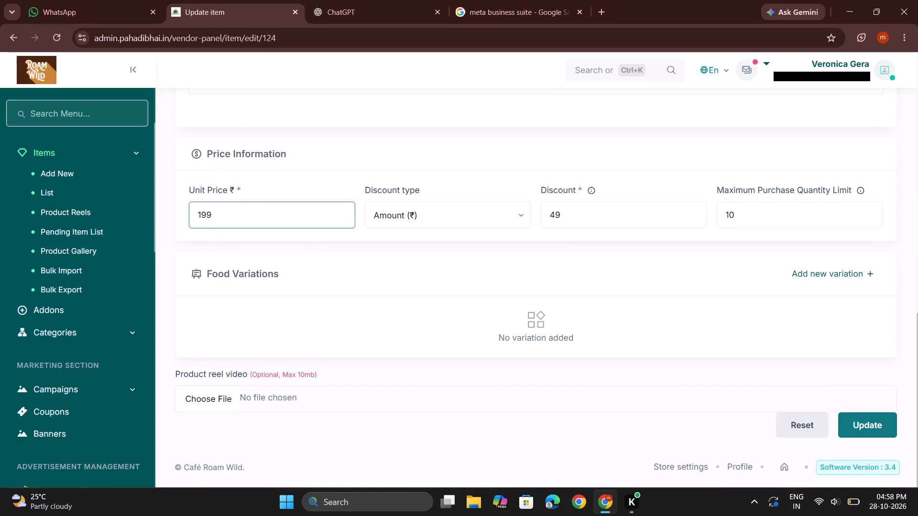
pyautogui.press('BackSpace')
pyautogui.press('BackSpace')
pyautogui.write('09')
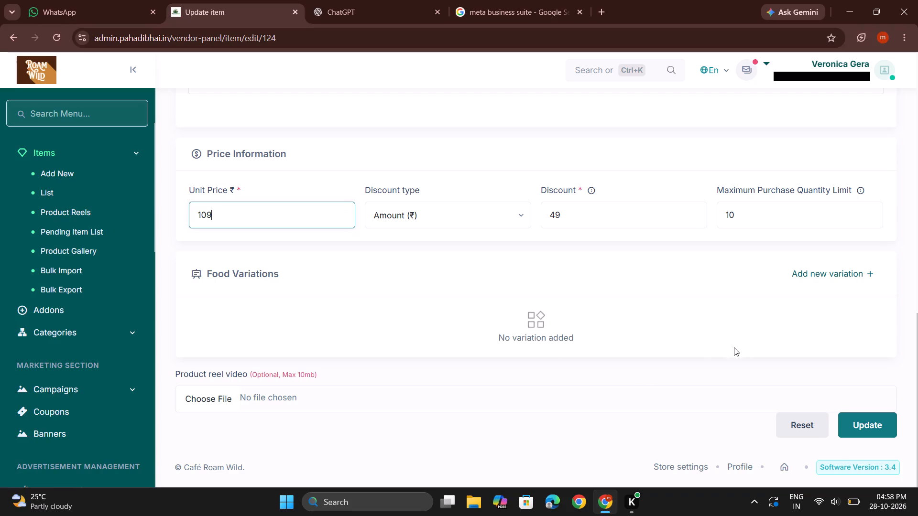
pyautogui.click(881, 424)
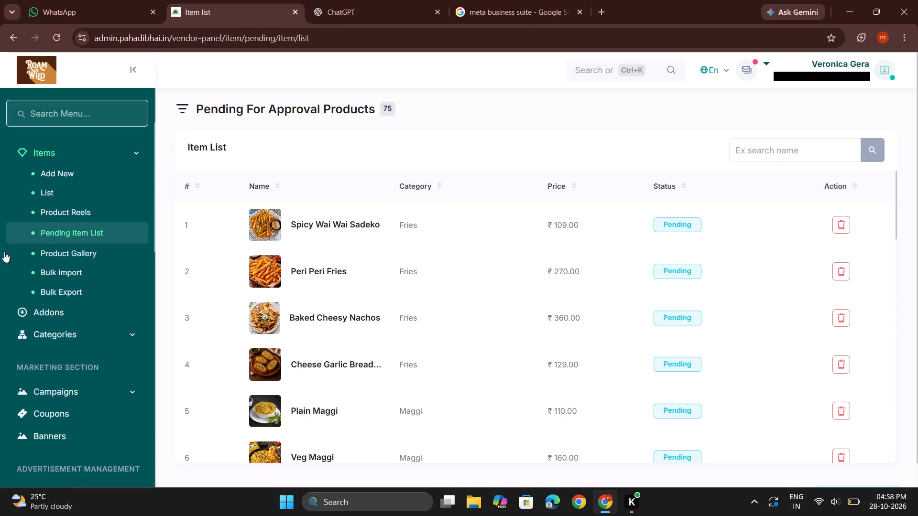
# Return to page 4 of the item list and open the Salted Fries item for editing.
pyautogui.click(44, 189)
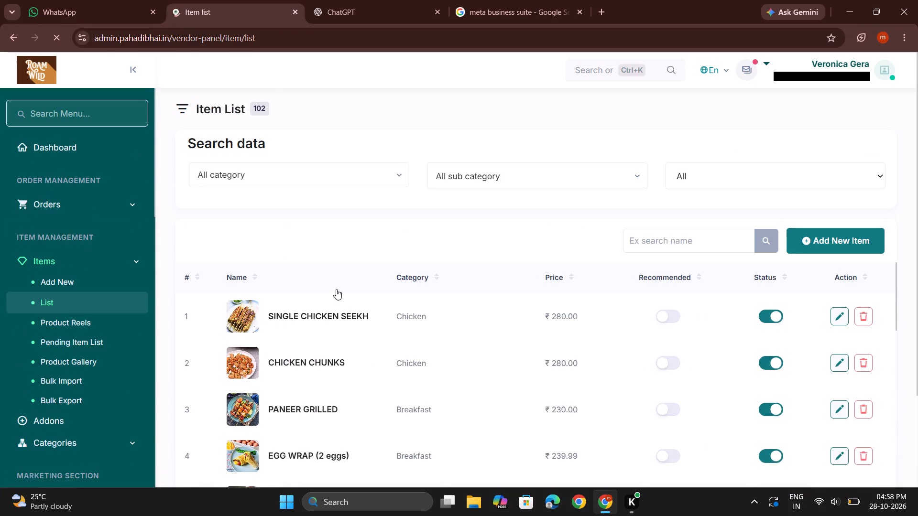
pyautogui.scroll(-14, 659, 393)
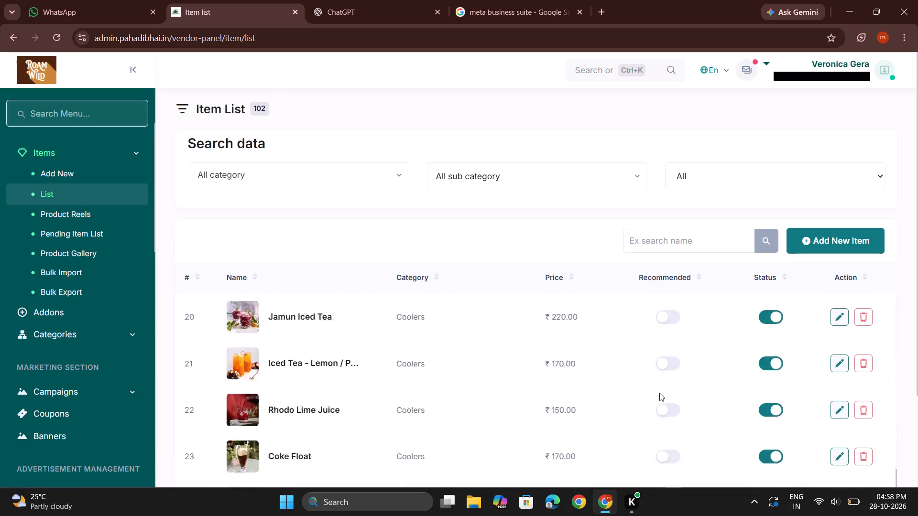
pyautogui.scroll(-8, 659, 393)
pyautogui.click(841, 418)
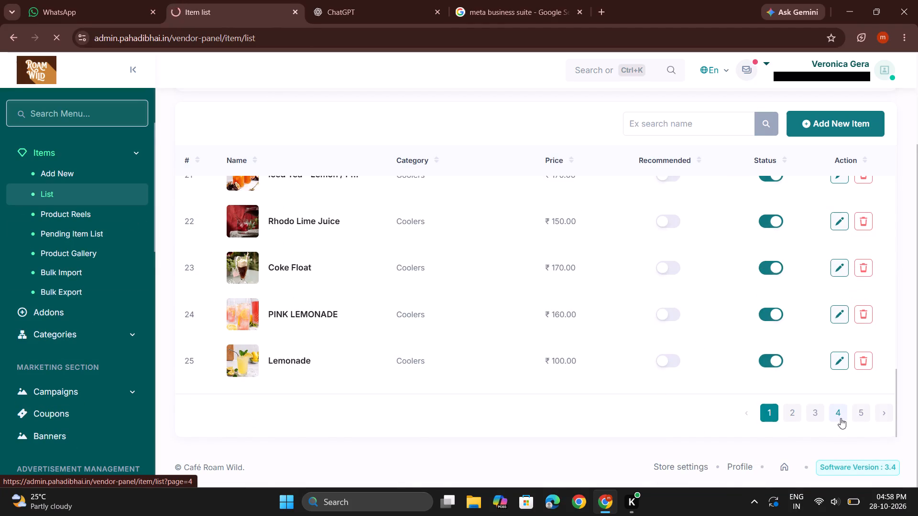
pyautogui.scroll(-9, 506, 399)
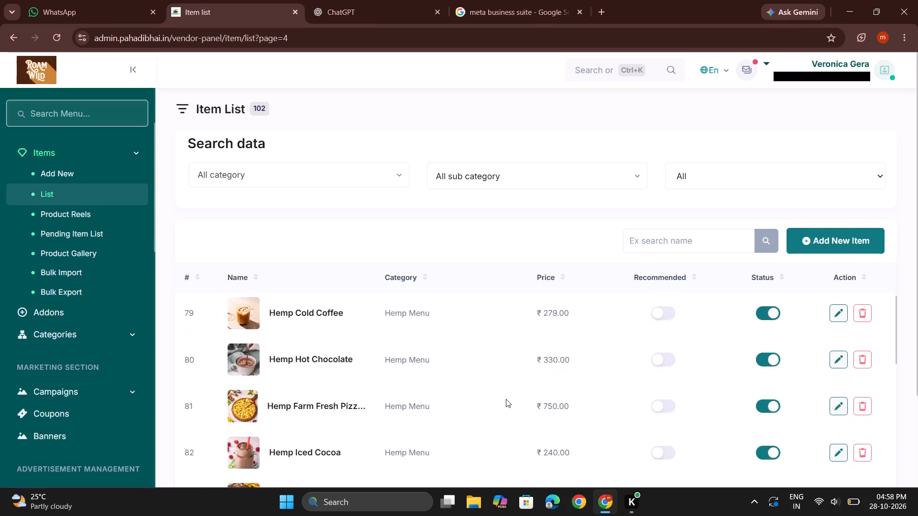
pyautogui.scroll(-12, 506, 399)
pyautogui.scroll(15, 506, 399)
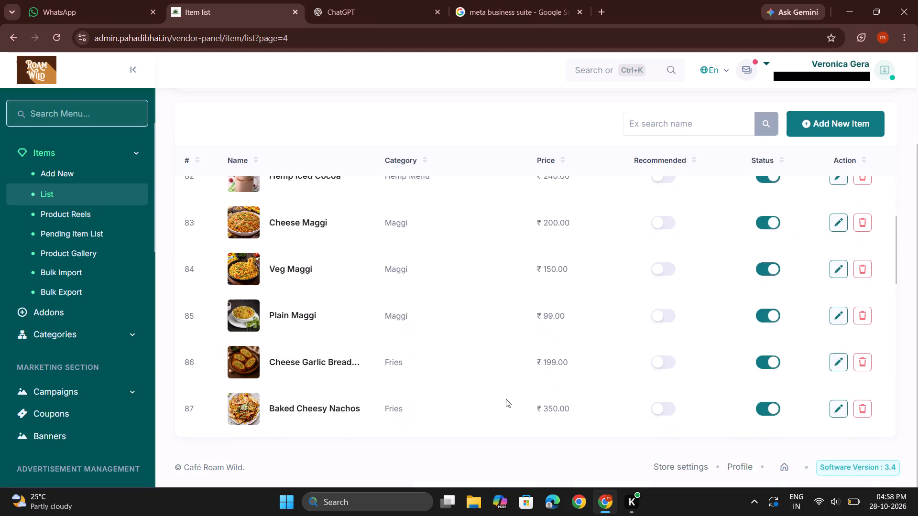
pyautogui.scroll(-5, 506, 399)
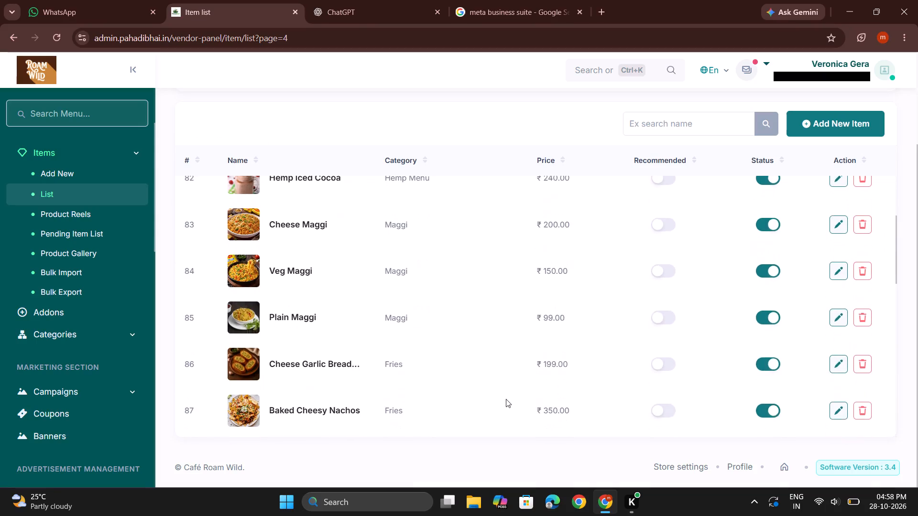
pyautogui.scroll(-9, 506, 399)
pyautogui.scroll(1, 354, 369)
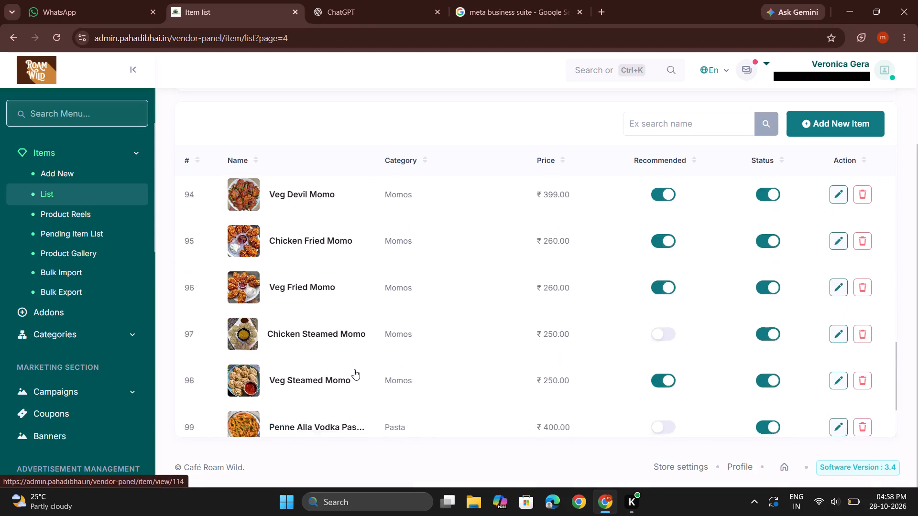
pyautogui.scroll(4, 354, 369)
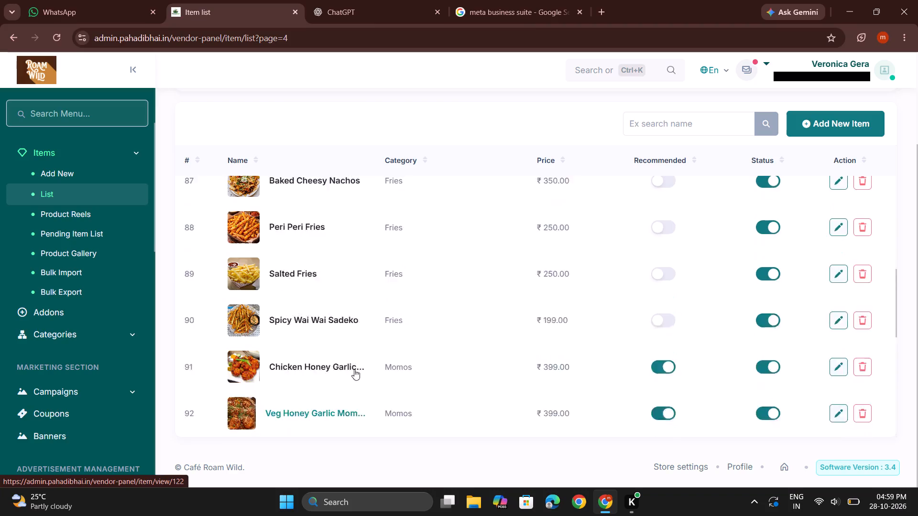
pyautogui.scroll(2, 354, 369)
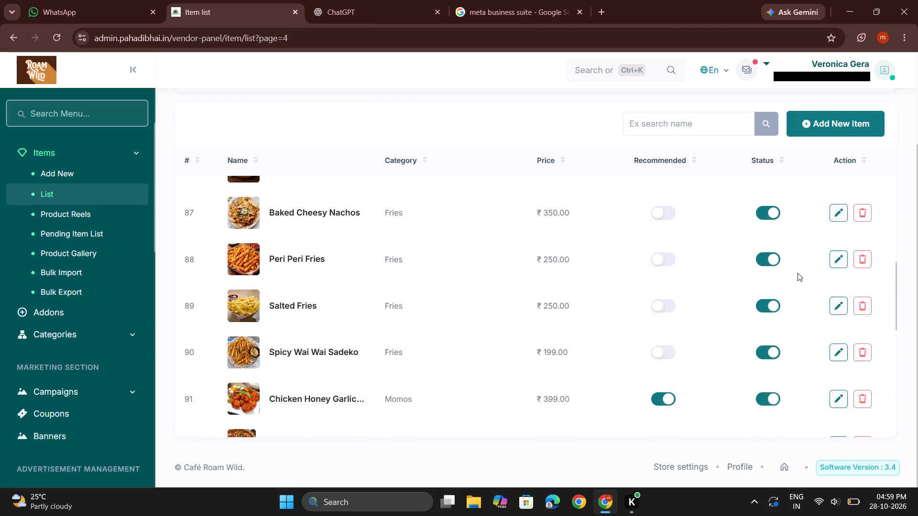
pyautogui.click(837, 308)
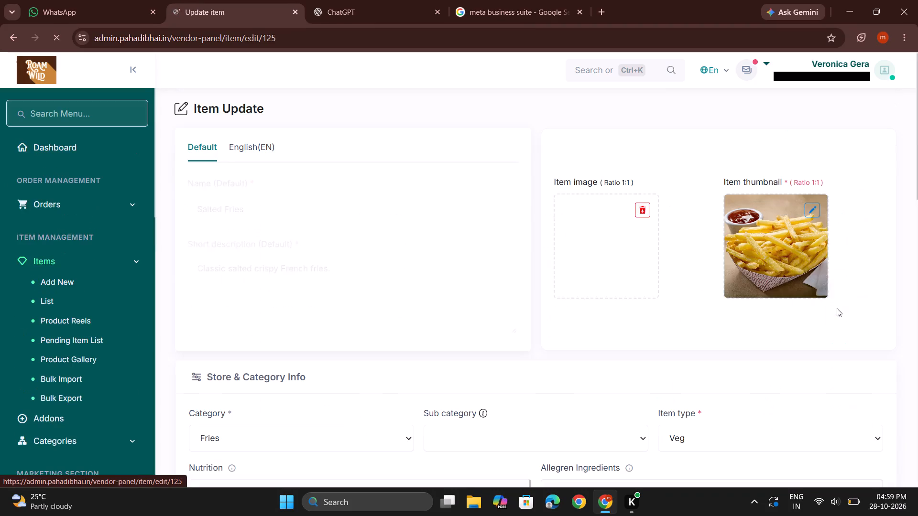
# Set the unit price of Salted Fries to ₹260 and submit the item update.
pyautogui.scroll(-7, 480, 285)
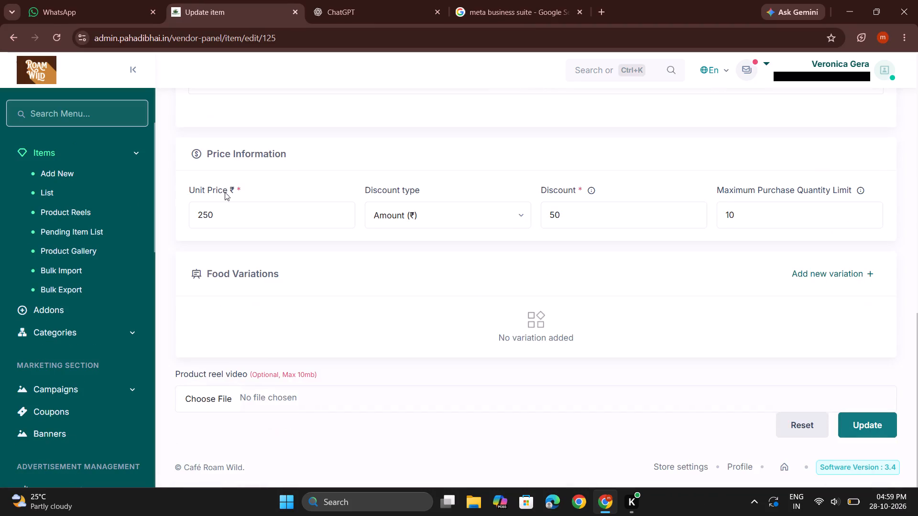
pyautogui.click(212, 214)
pyautogui.press('Left')
pyautogui.press('BackSpace')
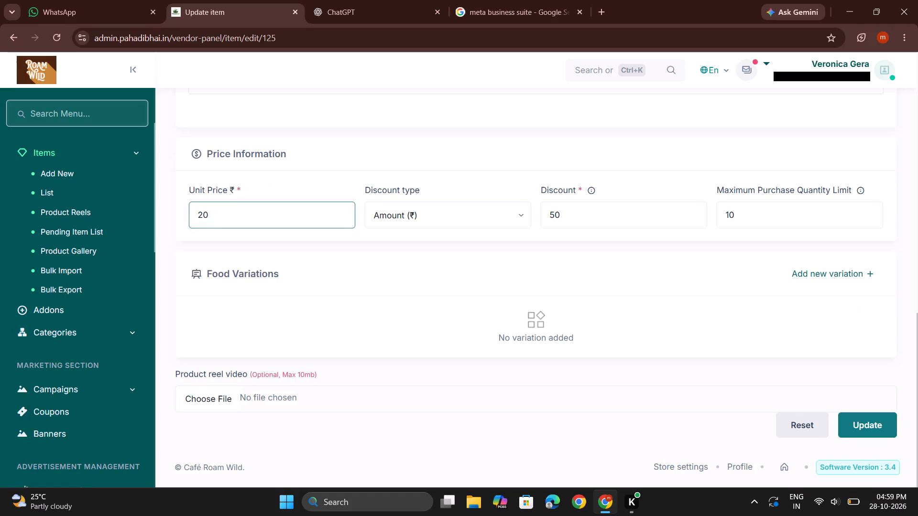
pyautogui.press('6')
pyautogui.click(863, 427)
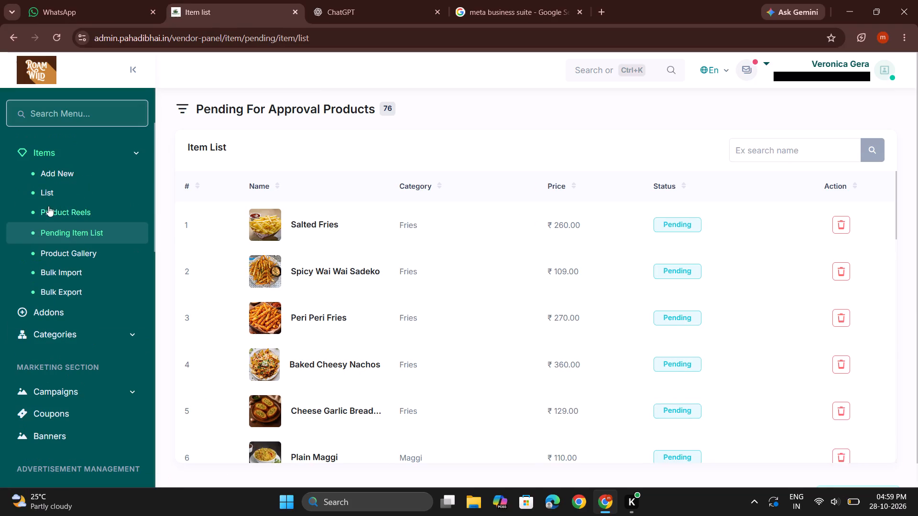
# Return to page 4 of the full item list and open the Chicken Honey Garlic Momo item for editing.
pyautogui.click(50, 194)
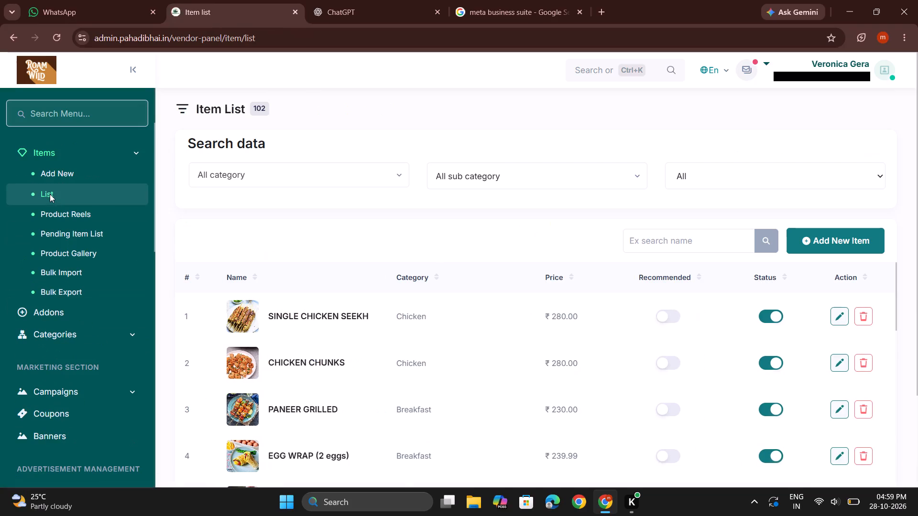
pyautogui.scroll(-20, 316, 283)
pyautogui.scroll(-4, 316, 283)
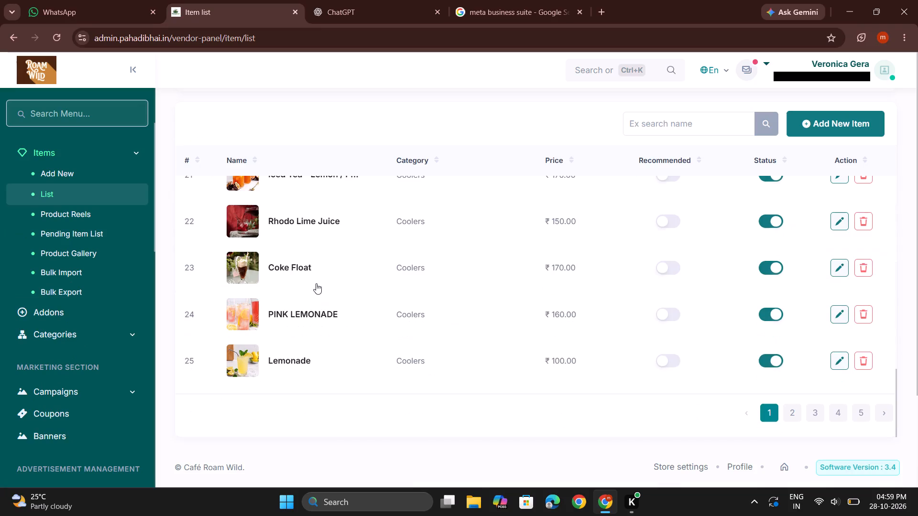
pyautogui.scroll(-6, 316, 283)
pyautogui.click(835, 412)
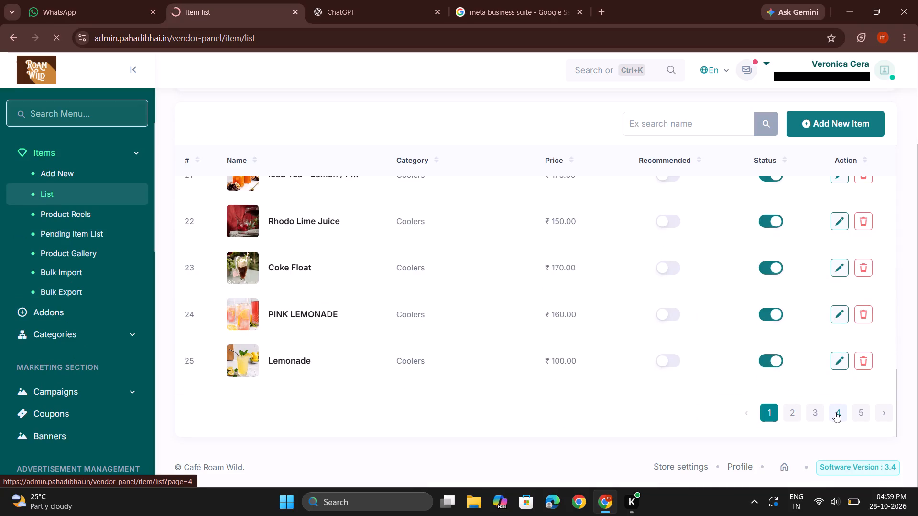
pyautogui.scroll(-7, 502, 273)
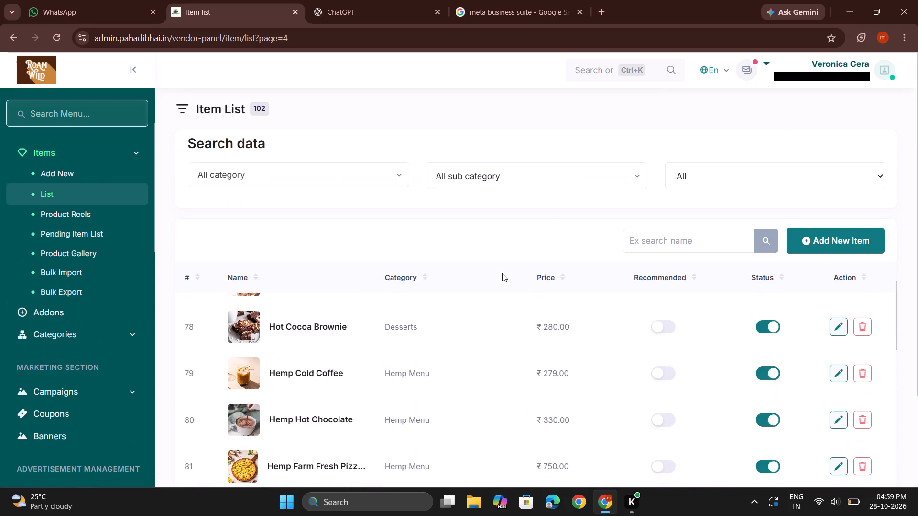
pyautogui.scroll(-13, 502, 273)
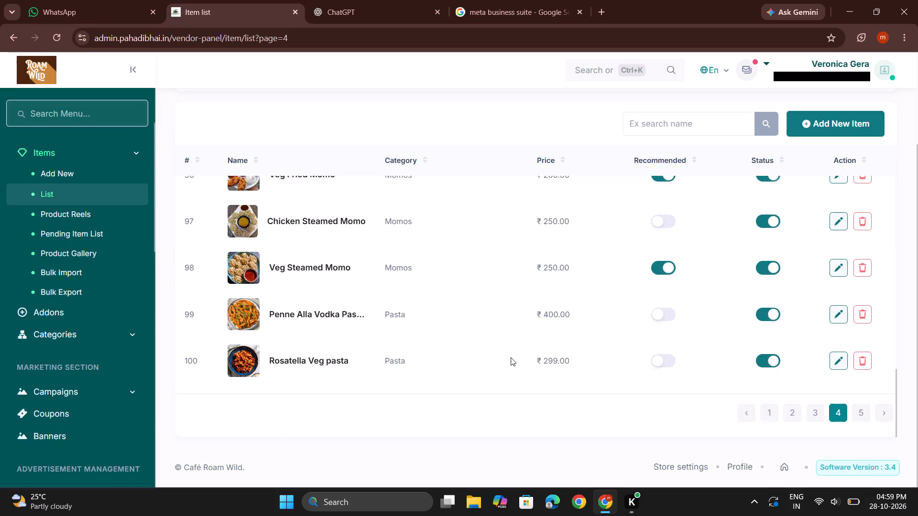
pyautogui.scroll(1, 511, 357)
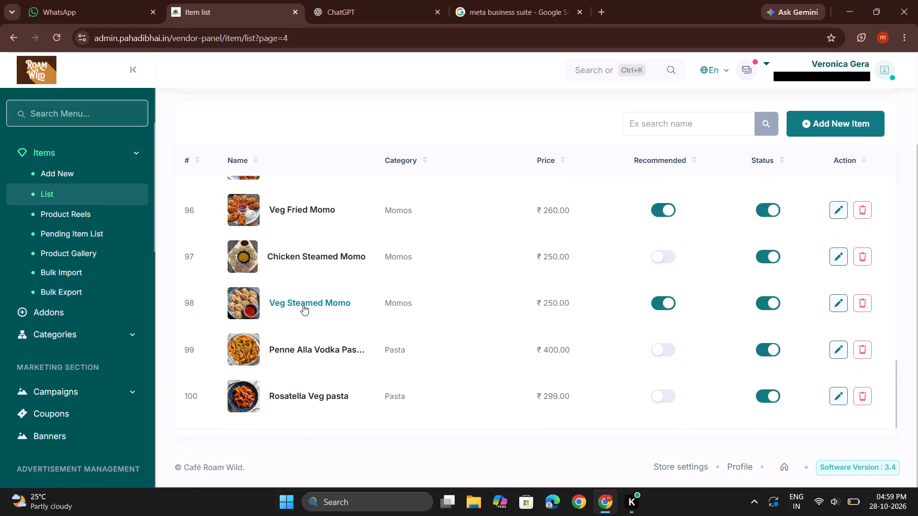
pyautogui.scroll(5, 303, 305)
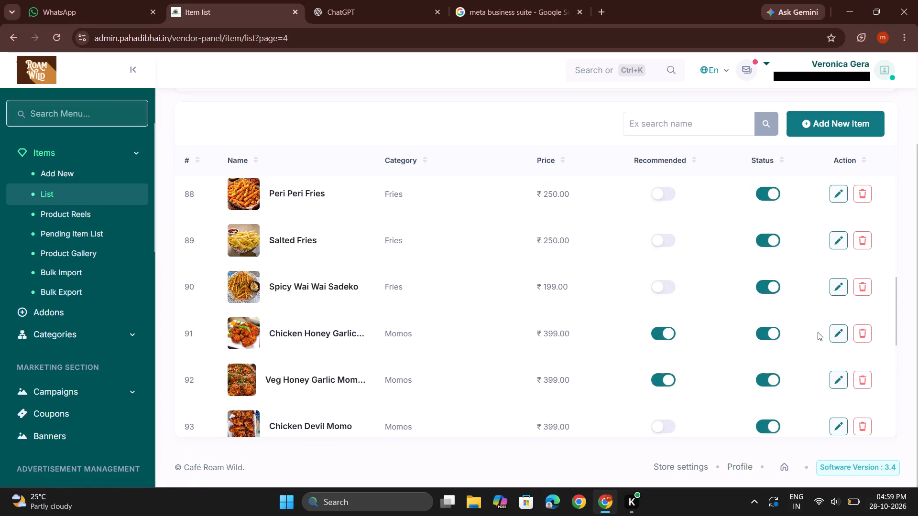
pyautogui.click(842, 336)
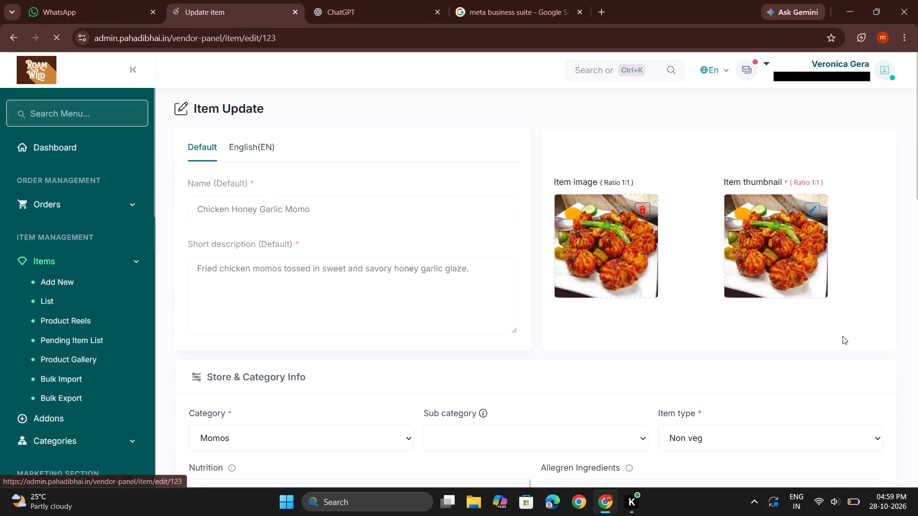
# Set the unit price of Chicken Honey Garlic Momo to ₹410 and submit the item update.
pyautogui.scroll(-11, 536, 294)
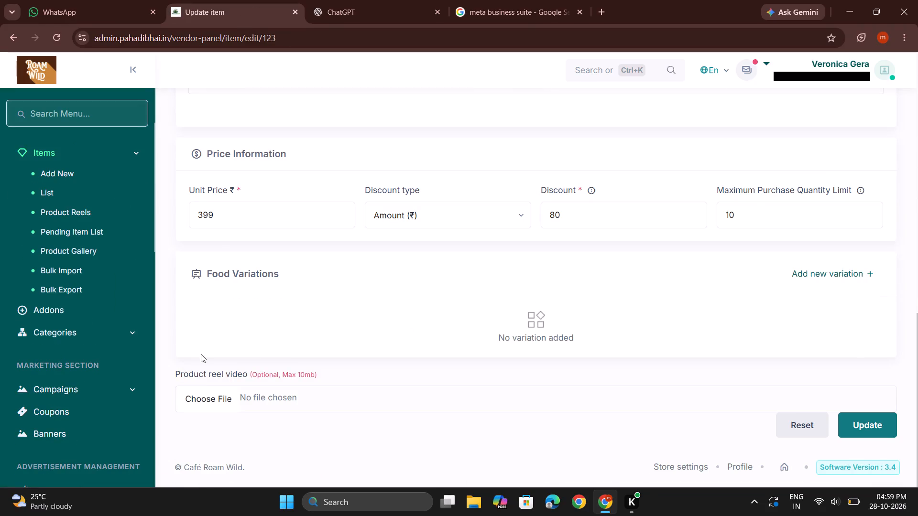
pyautogui.click(224, 226)
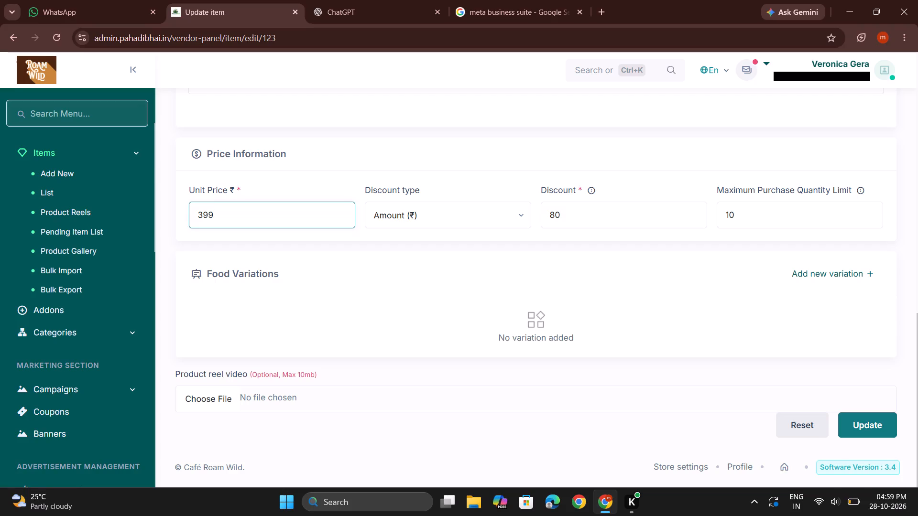
pyautogui.press('BackSpace')
pyautogui.press('BackSpace')
pyautogui.press('BackSpace')
pyautogui.write('410')
pyautogui.click(874, 424)
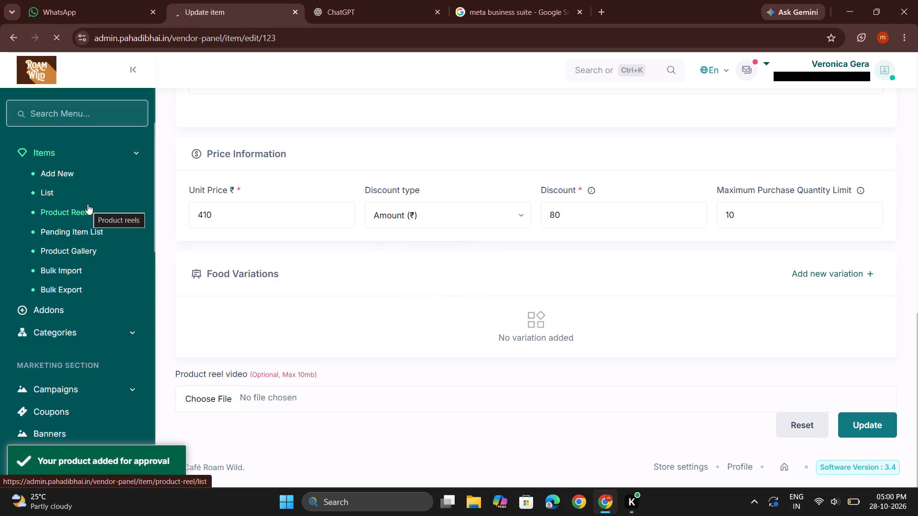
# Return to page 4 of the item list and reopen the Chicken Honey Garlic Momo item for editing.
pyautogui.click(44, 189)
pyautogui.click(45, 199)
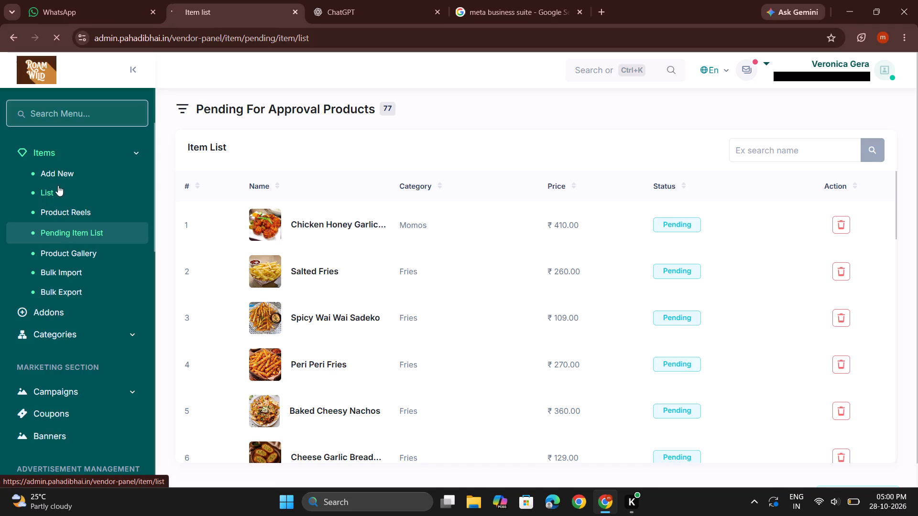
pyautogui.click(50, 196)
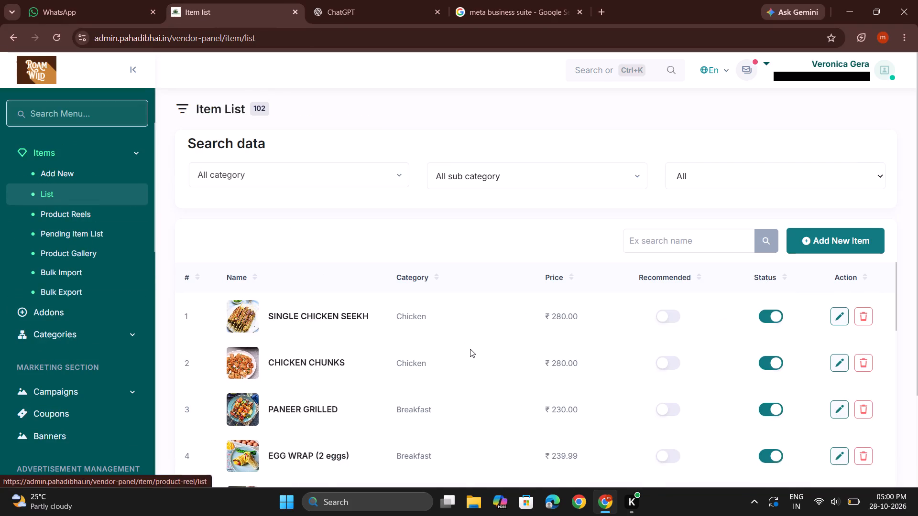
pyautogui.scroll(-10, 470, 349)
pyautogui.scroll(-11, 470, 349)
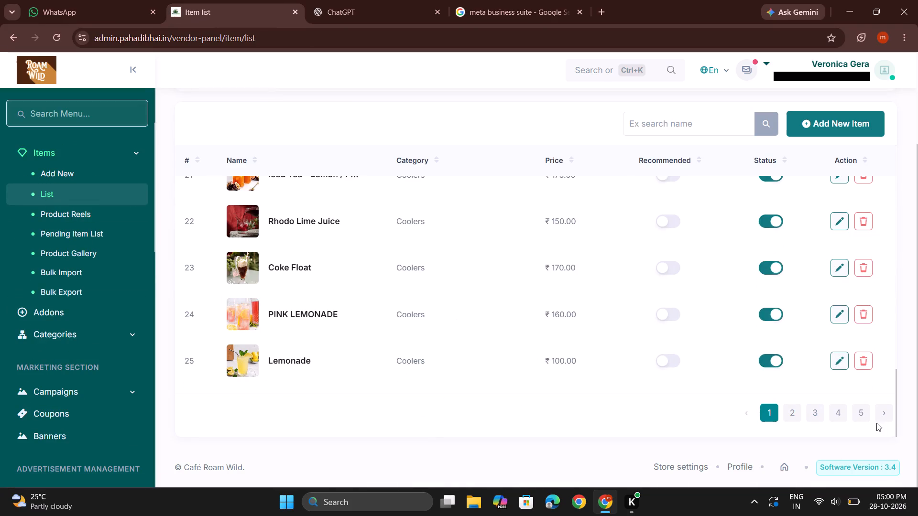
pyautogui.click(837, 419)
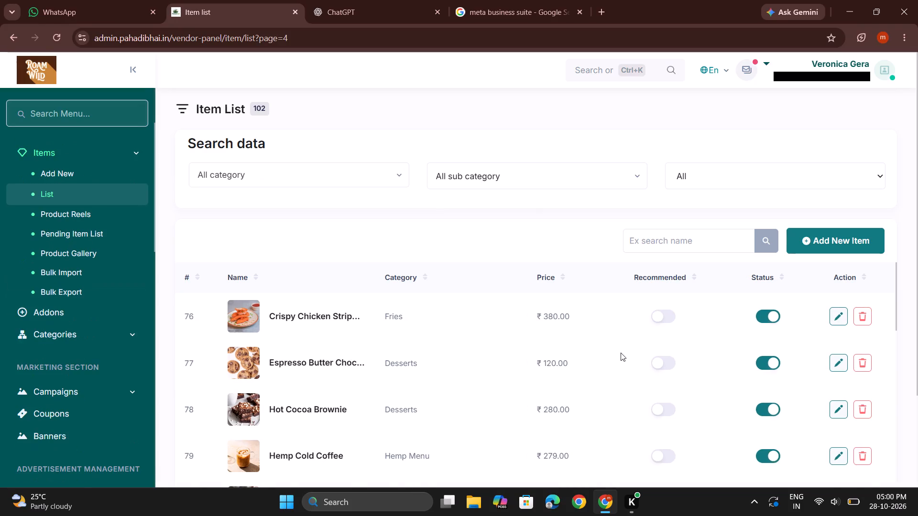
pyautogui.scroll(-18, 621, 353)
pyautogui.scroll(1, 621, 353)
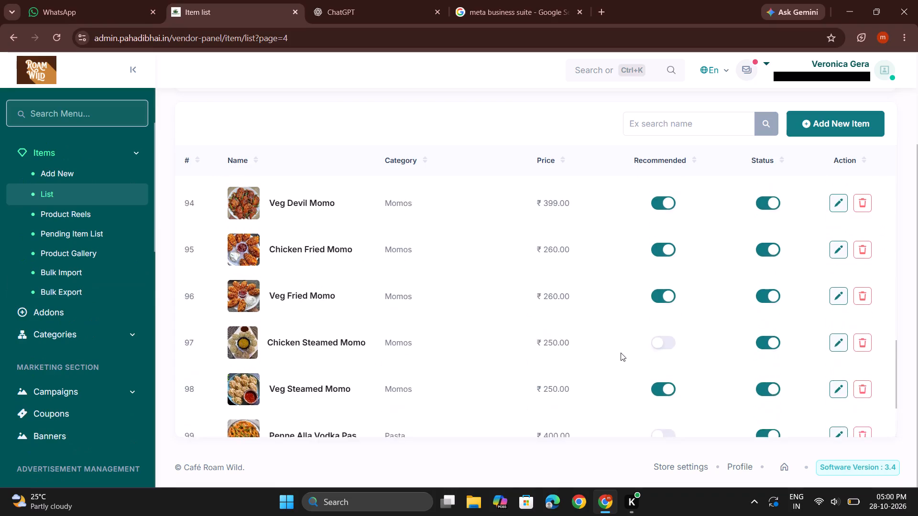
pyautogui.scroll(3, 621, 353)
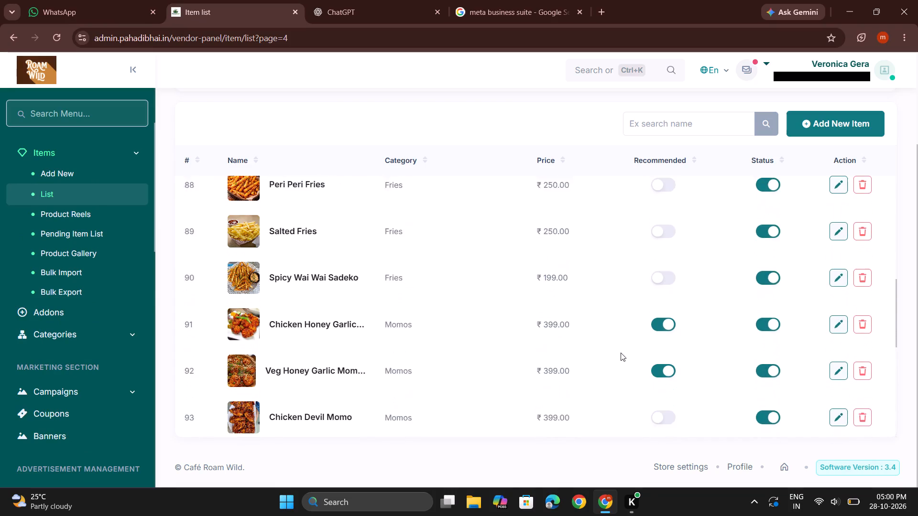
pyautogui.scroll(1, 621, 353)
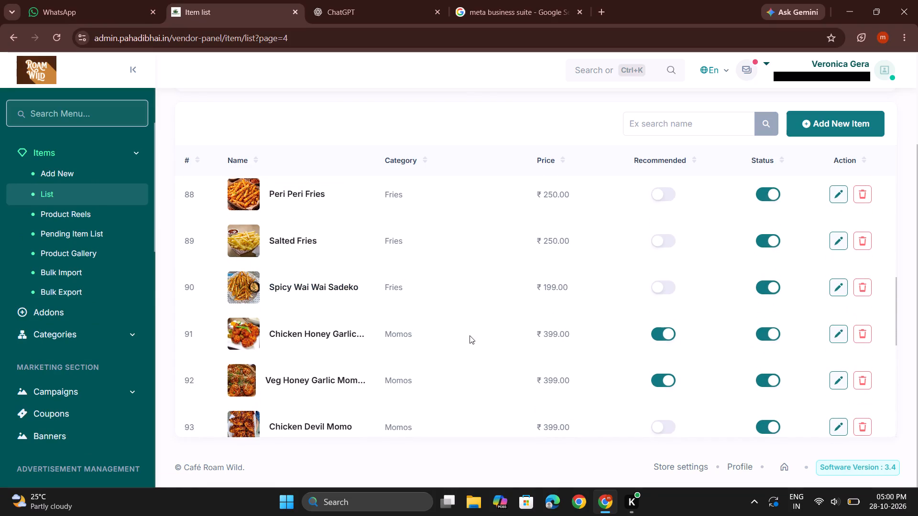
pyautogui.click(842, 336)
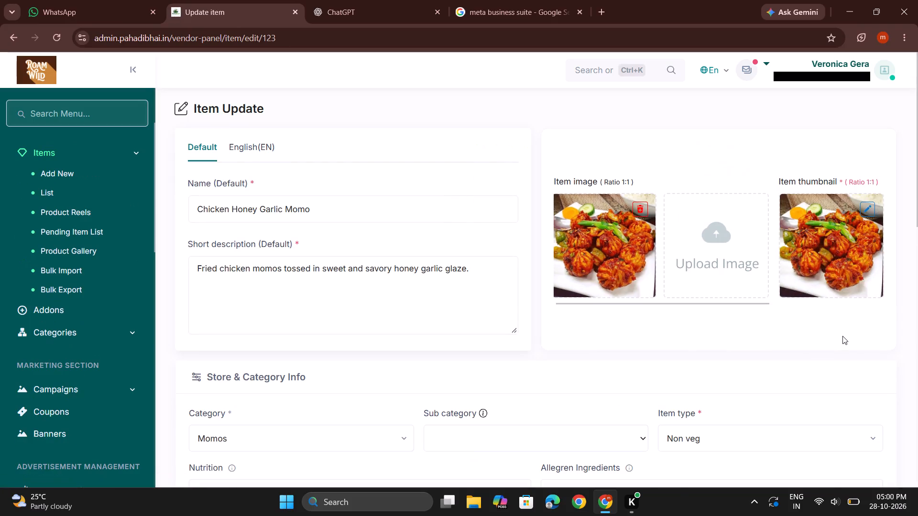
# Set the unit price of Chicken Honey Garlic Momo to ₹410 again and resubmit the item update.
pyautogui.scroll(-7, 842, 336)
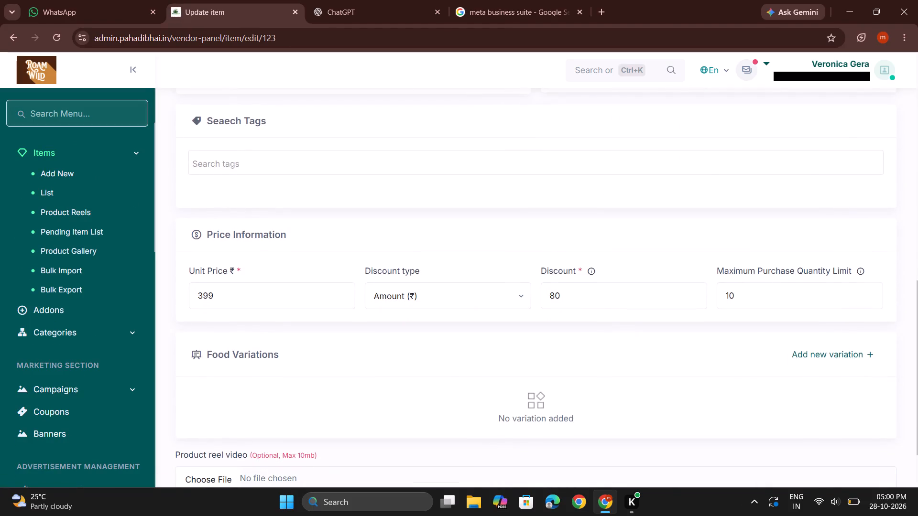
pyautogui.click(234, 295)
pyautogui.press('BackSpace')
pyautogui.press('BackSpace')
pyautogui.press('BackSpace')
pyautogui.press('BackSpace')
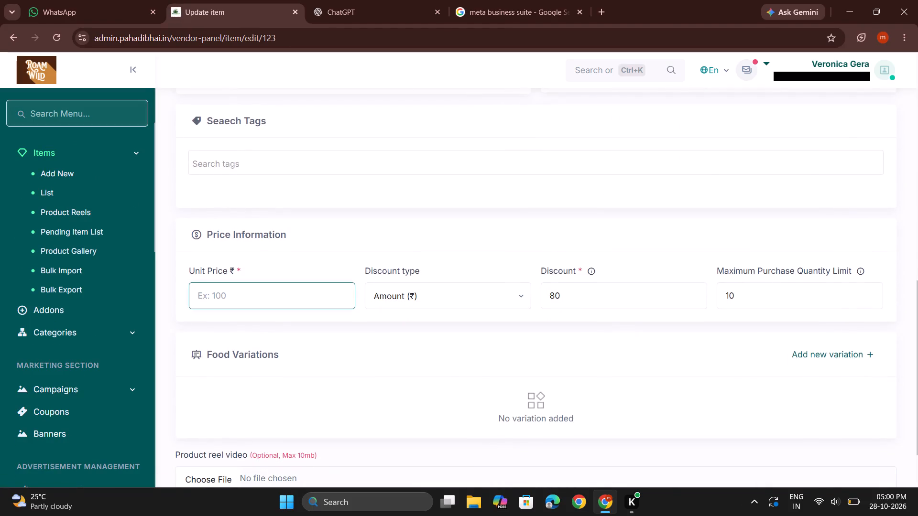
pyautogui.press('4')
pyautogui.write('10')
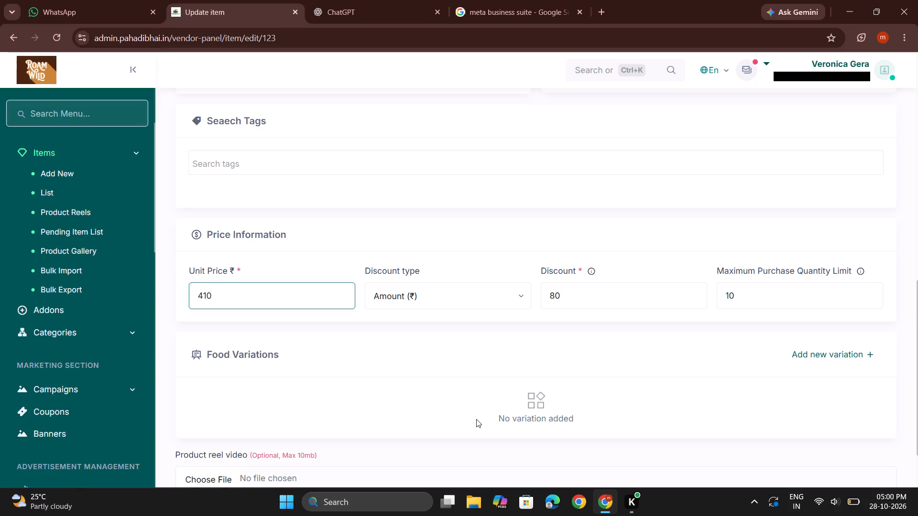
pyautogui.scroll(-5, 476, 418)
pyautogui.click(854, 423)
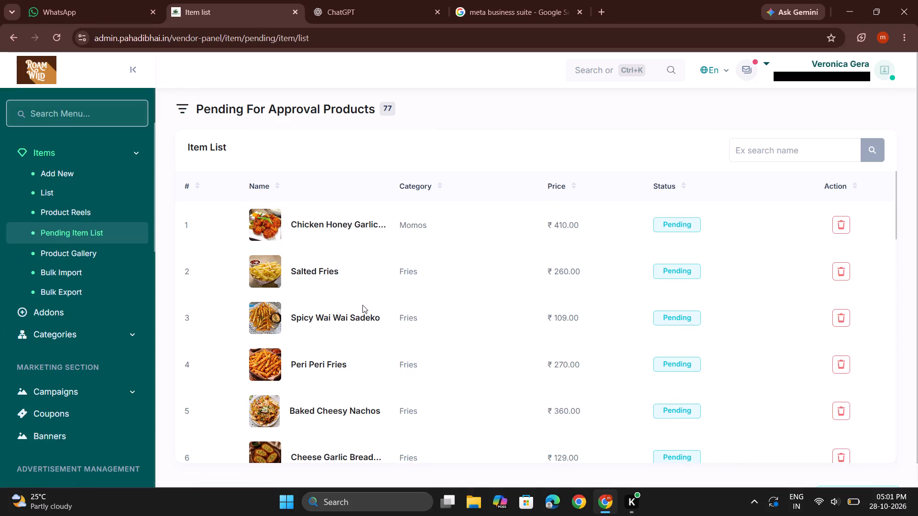
# Return to page 4 of the item list and open the Veg Honey Garlic Momo item for editing.
pyautogui.click(79, 193)
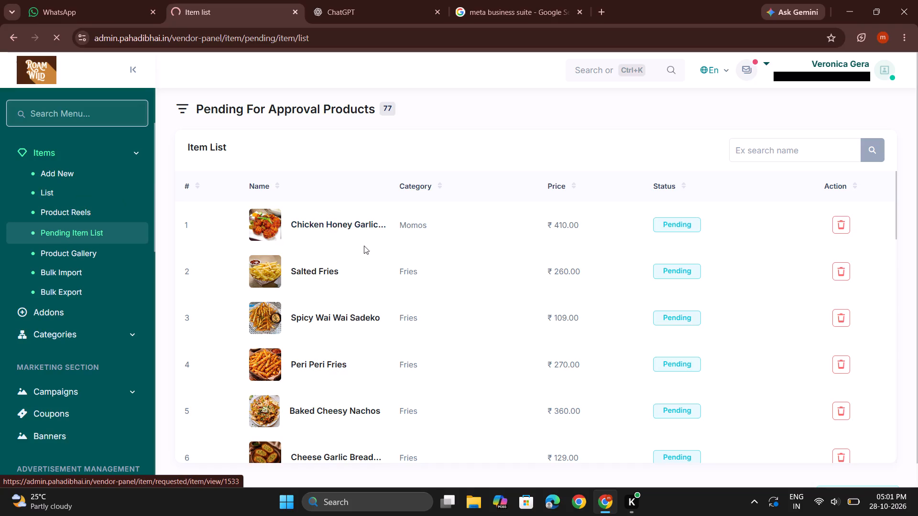
pyautogui.scroll(-19, 341, 330)
pyautogui.scroll(-8, 341, 330)
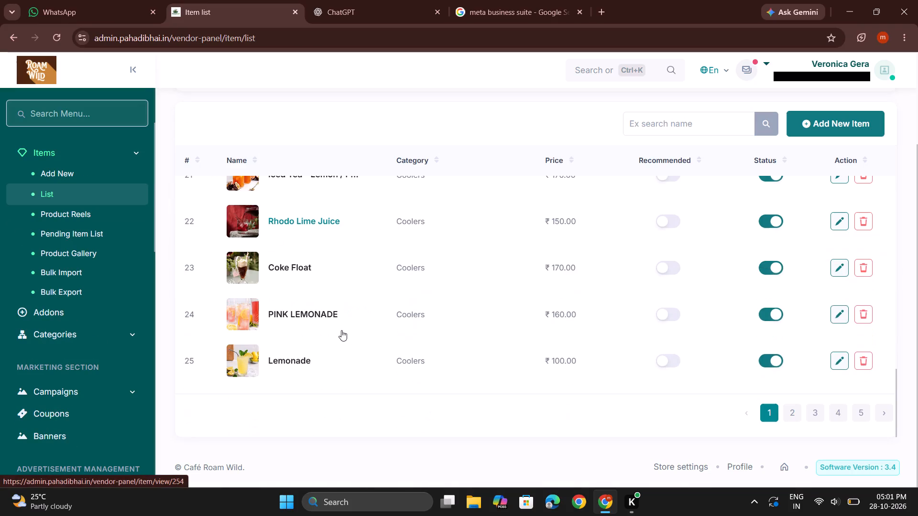
pyautogui.click(840, 411)
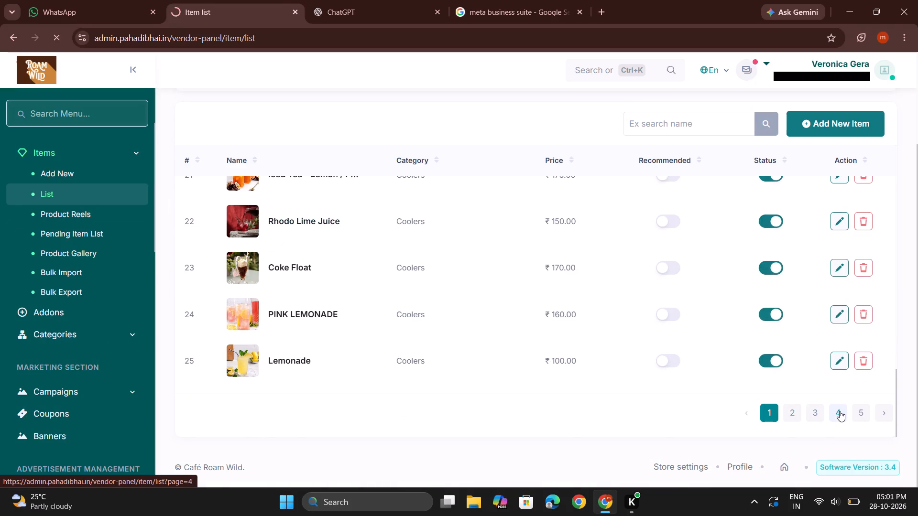
pyautogui.scroll(-7, 484, 374)
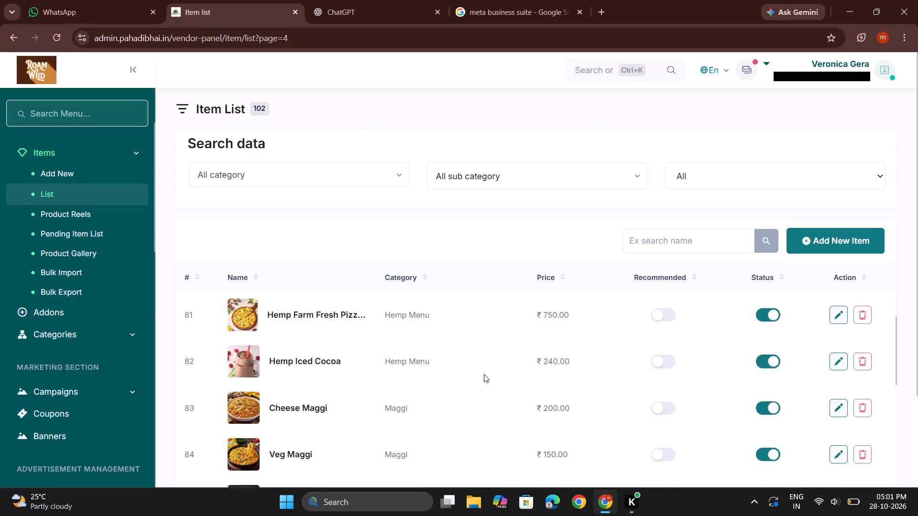
pyautogui.scroll(-2, 484, 374)
pyautogui.scroll(1, 484, 374)
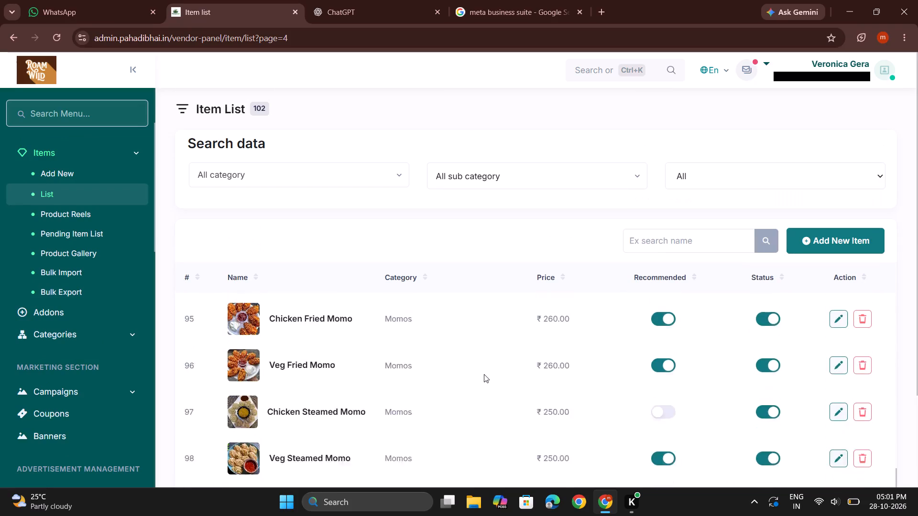
pyautogui.scroll(3, 484, 374)
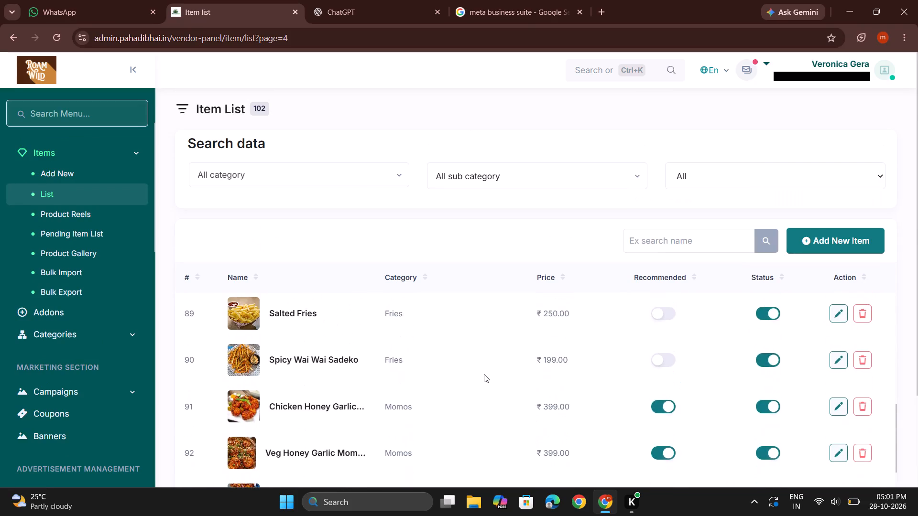
pyautogui.scroll(1, 484, 374)
pyautogui.scroll(-1, 484, 374)
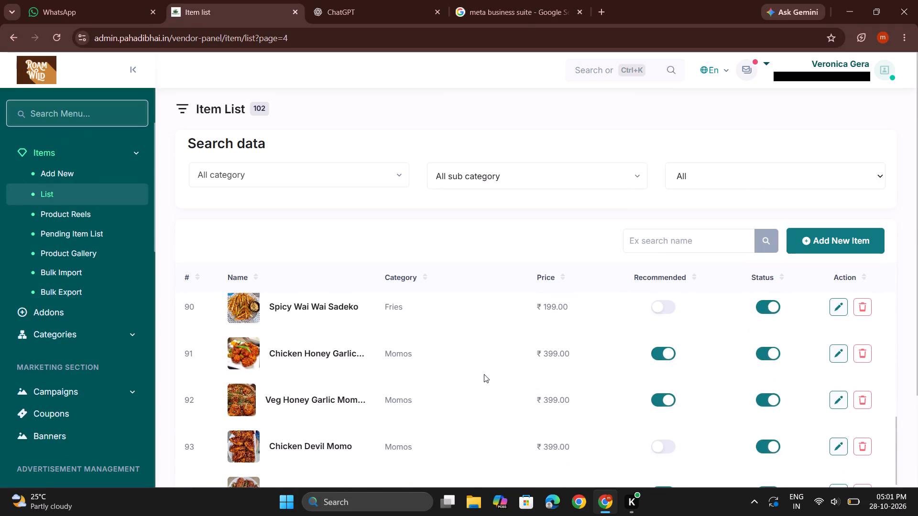
pyautogui.scroll(-1, 484, 374)
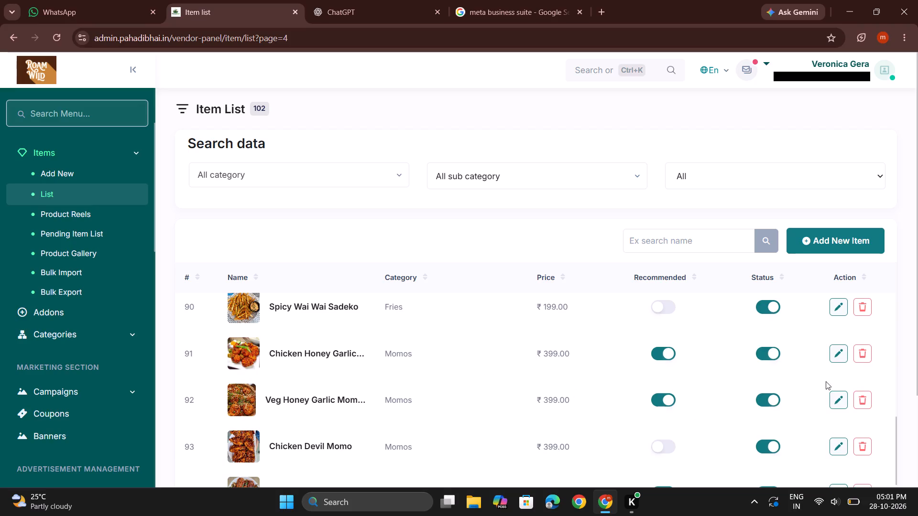
pyautogui.click(834, 403)
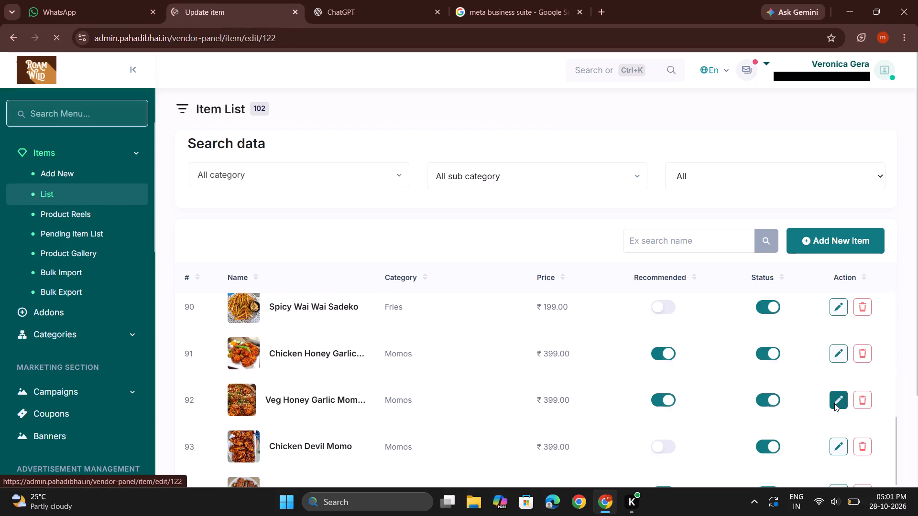
# Set the unit price of Veg Honey Garlic Momo to ₹410 and submit the item update.
pyautogui.scroll(-4, 543, 323)
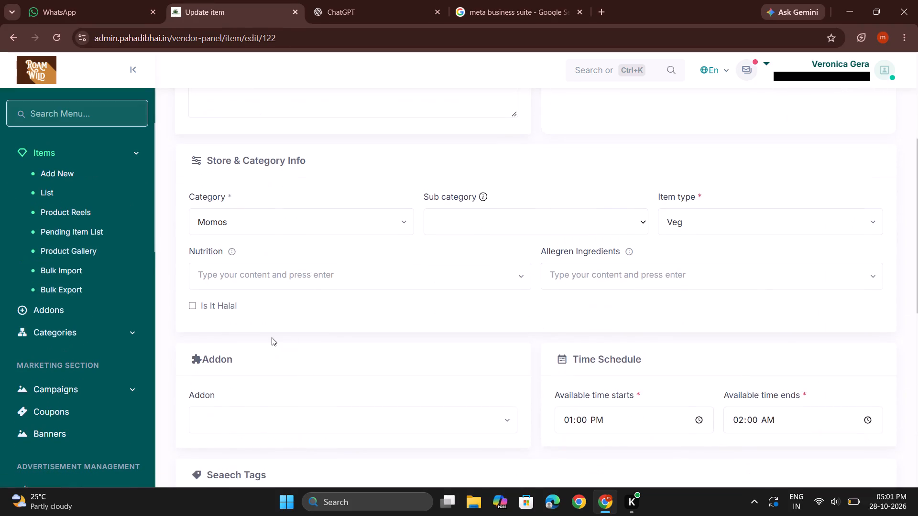
pyautogui.scroll(-2, 272, 337)
pyautogui.scroll(-1, 229, 423)
pyautogui.click(227, 421)
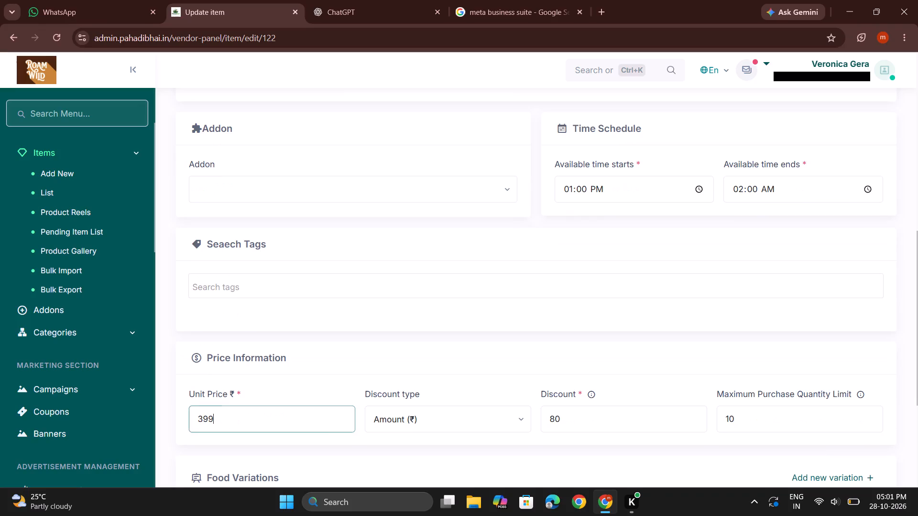
pyautogui.press('BackSpace')
pyautogui.press('BackSpace')
pyautogui.press('BackSpace')
pyautogui.press('BackSpace')
pyautogui.write('410')
pyautogui.scroll(-6, 446, 403)
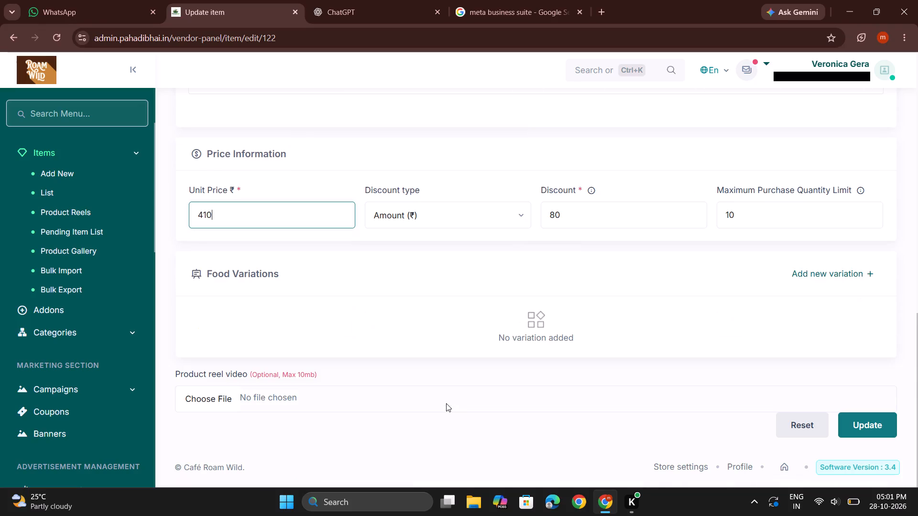
pyautogui.click(856, 419)
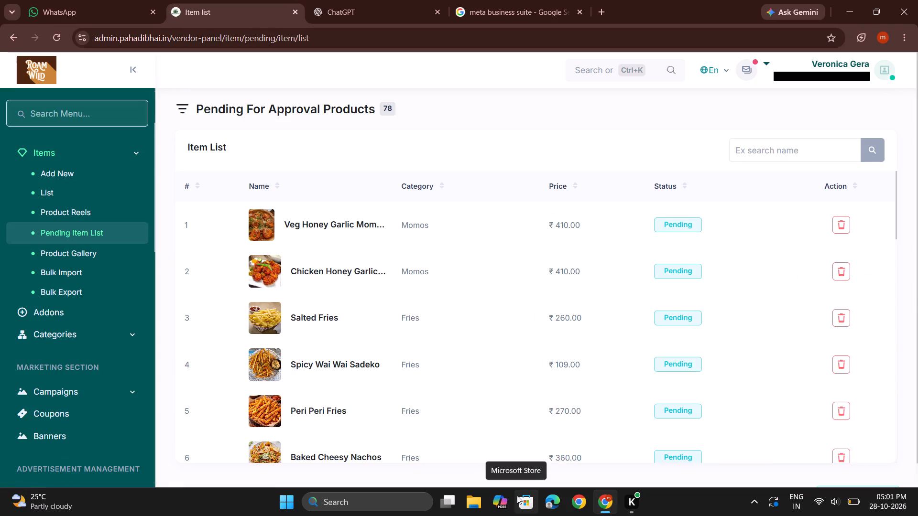
# Return to page 4 of the item list and open the Chicken Devil Momo item for editing.
pyautogui.click(44, 195)
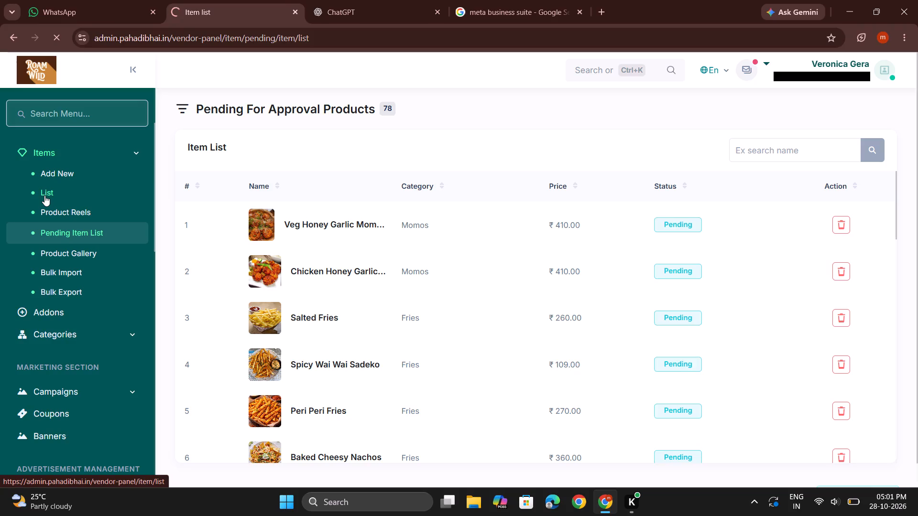
pyautogui.scroll(-4, 394, 343)
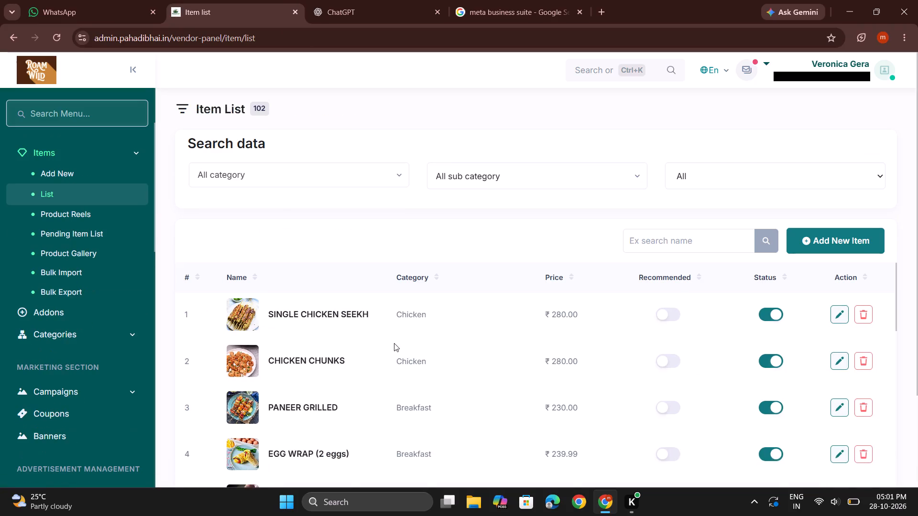
pyautogui.scroll(-15, 394, 343)
pyautogui.scroll(-8, 471, 194)
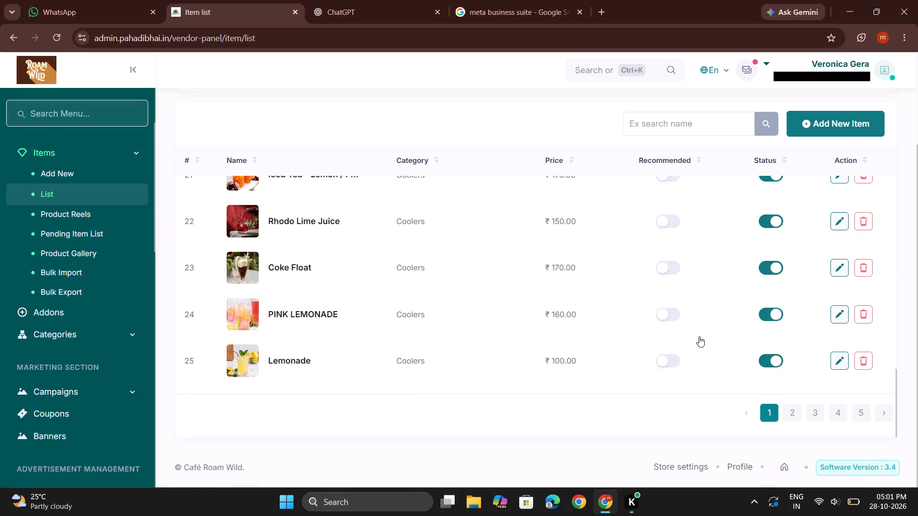
pyautogui.click(840, 409)
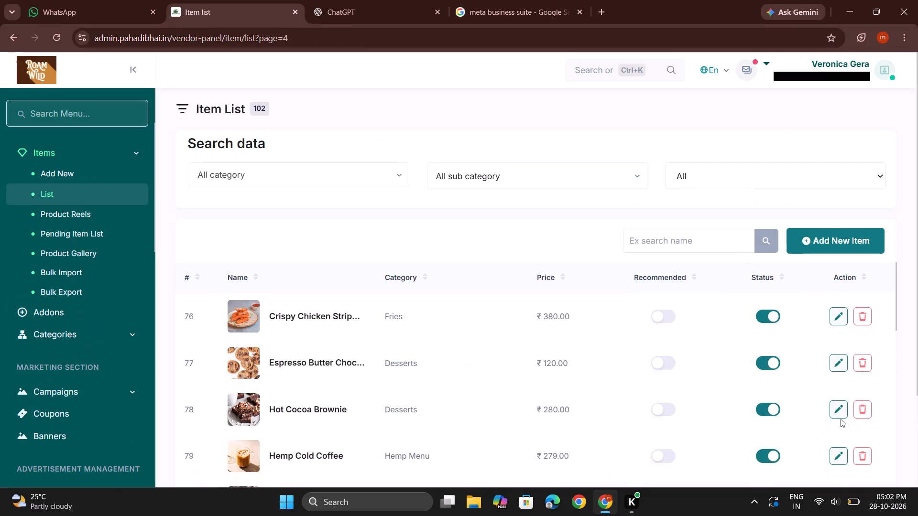
pyautogui.scroll(-8, 514, 325)
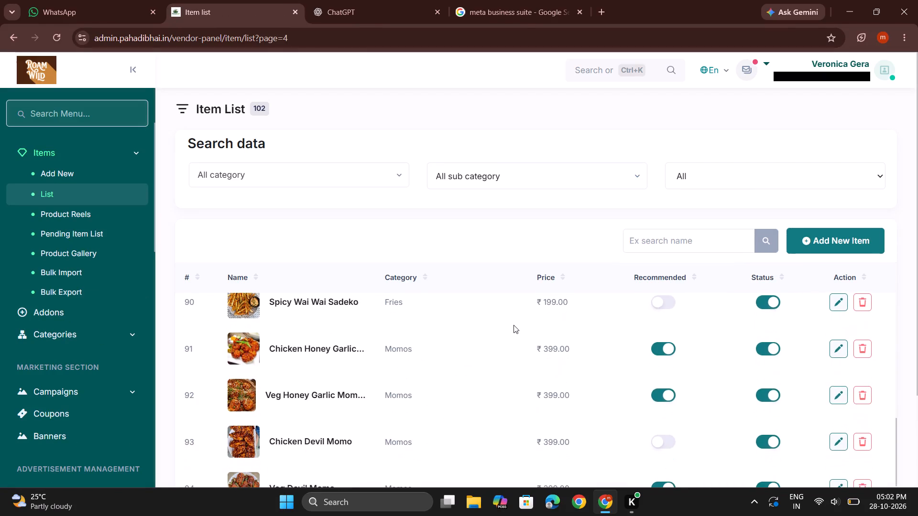
pyautogui.scroll(1, 396, 445)
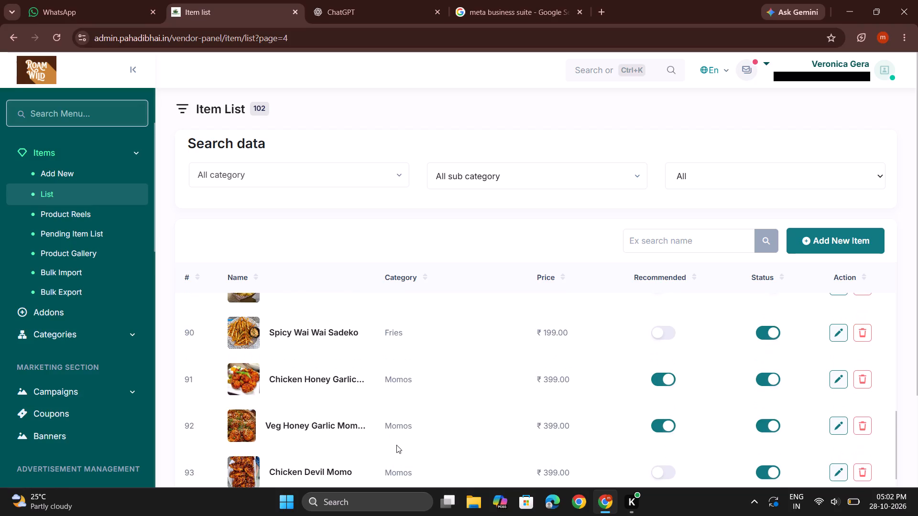
pyautogui.scroll(-2, 396, 445)
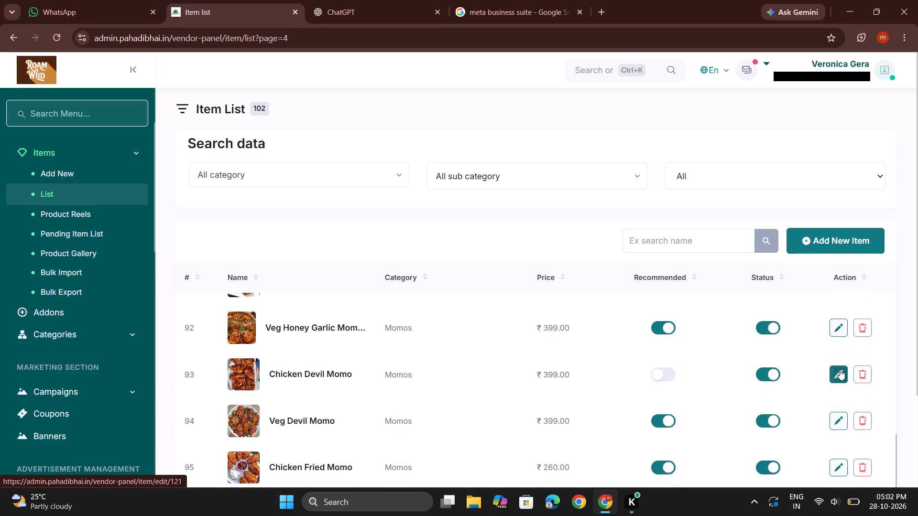
pyautogui.click(840, 369)
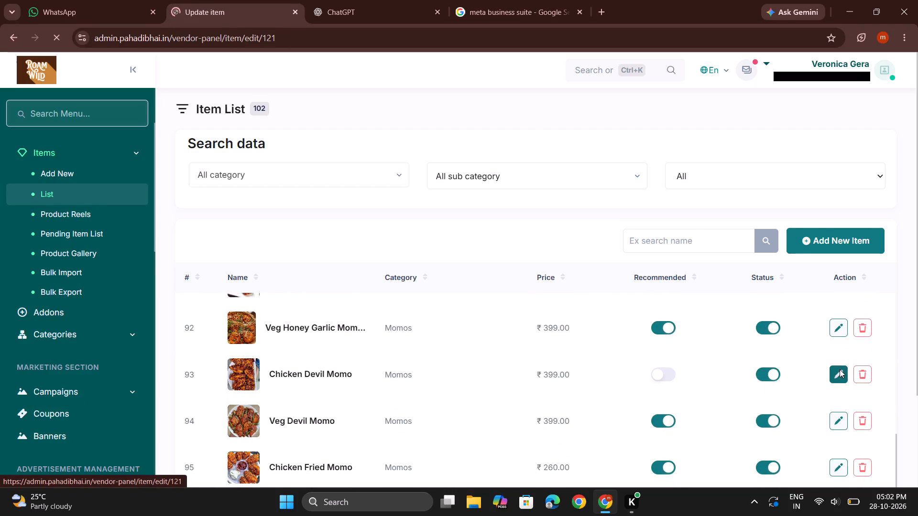
# Set the unit price of Chicken Devil Momo to ₹410 and submit the item update.
pyautogui.scroll(-8, 488, 365)
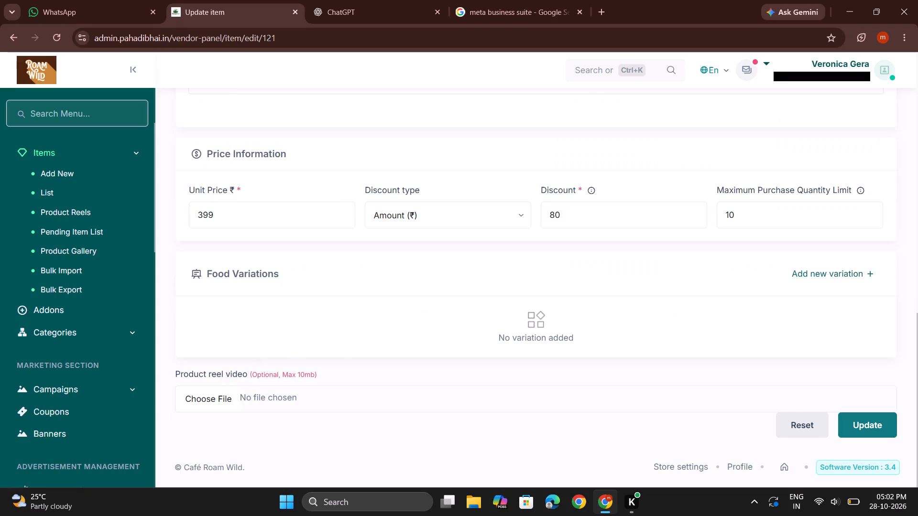
pyautogui.click(239, 227)
pyautogui.press('BackSpace')
pyautogui.press('BackSpace')
pyautogui.press('BackSpace')
pyautogui.write('410')
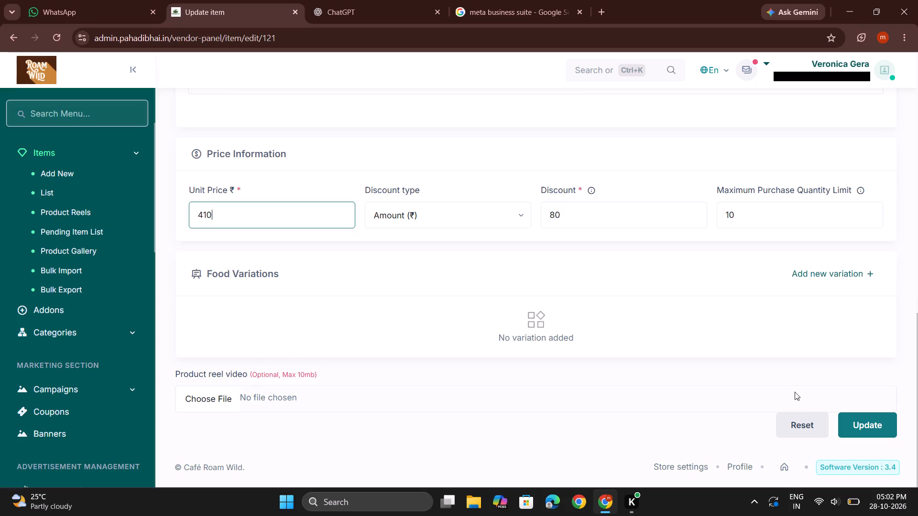
pyautogui.click(847, 427)
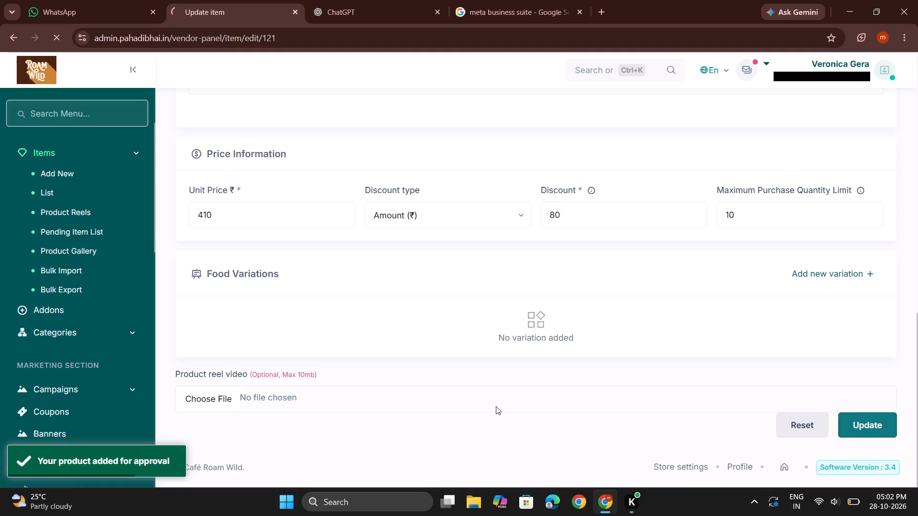
# Return to page 4 of the item list and open the Veg Devil Momo item for editing.
pyautogui.click(78, 190)
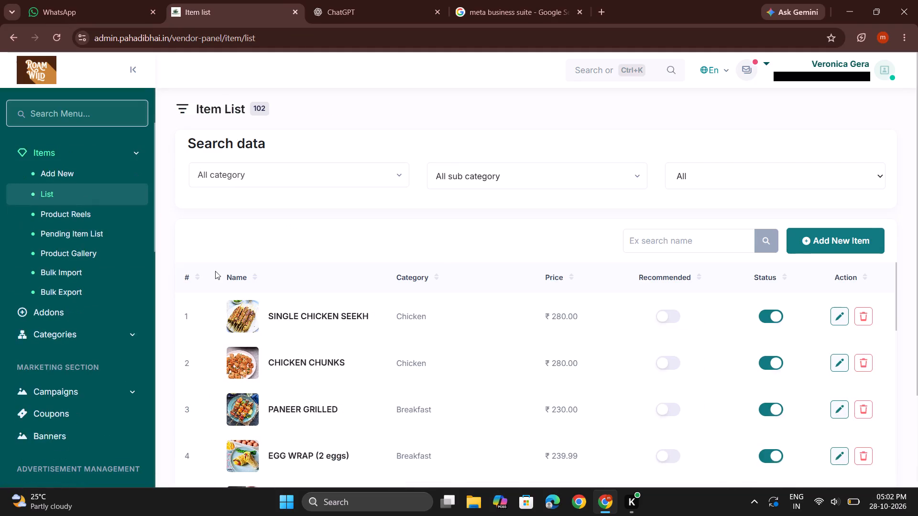
pyautogui.scroll(-18, 370, 371)
pyautogui.scroll(-7, 370, 371)
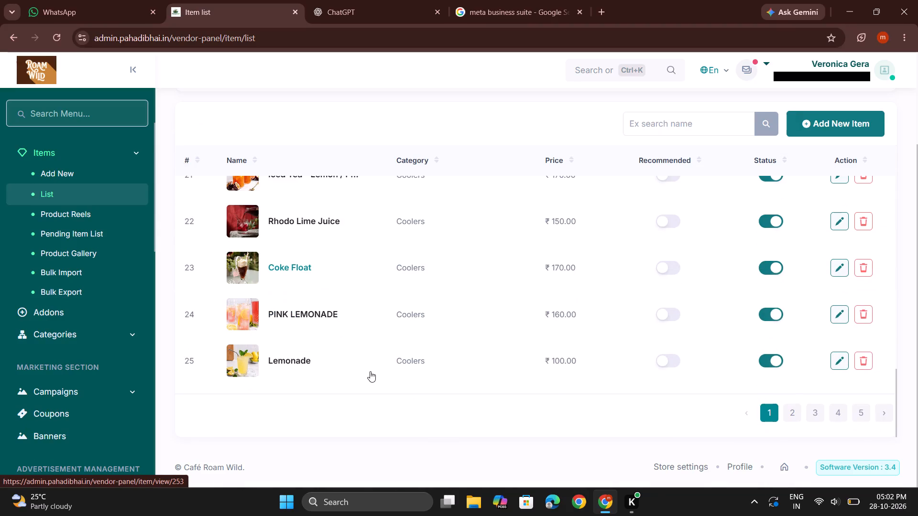
pyautogui.click(840, 412)
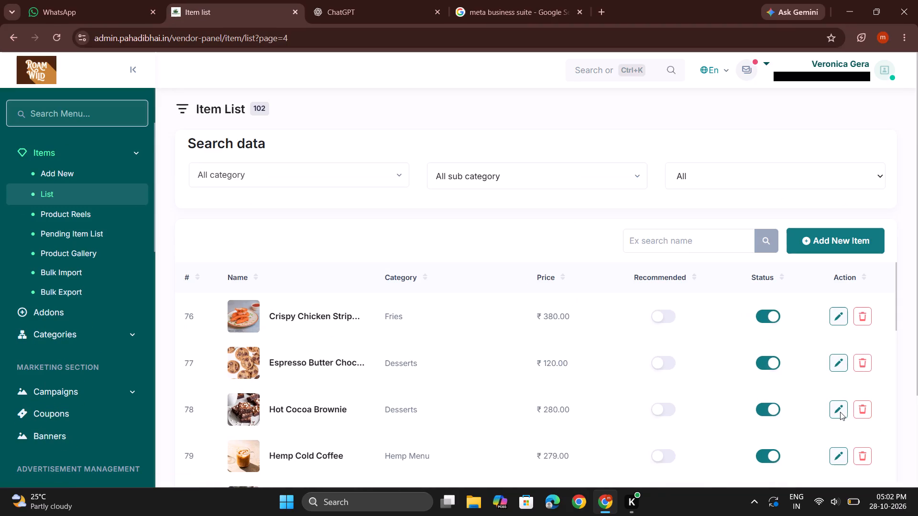
pyautogui.scroll(-4, 595, 443)
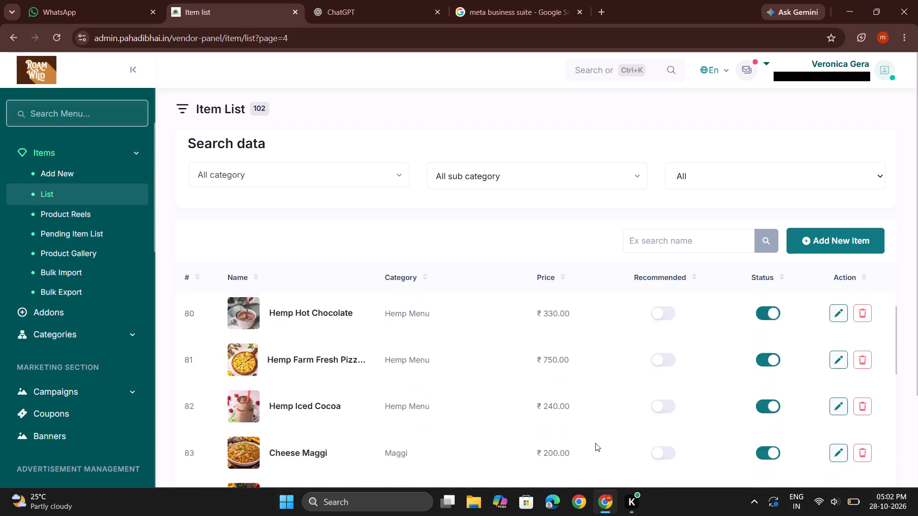
pyautogui.scroll(-7, 595, 443)
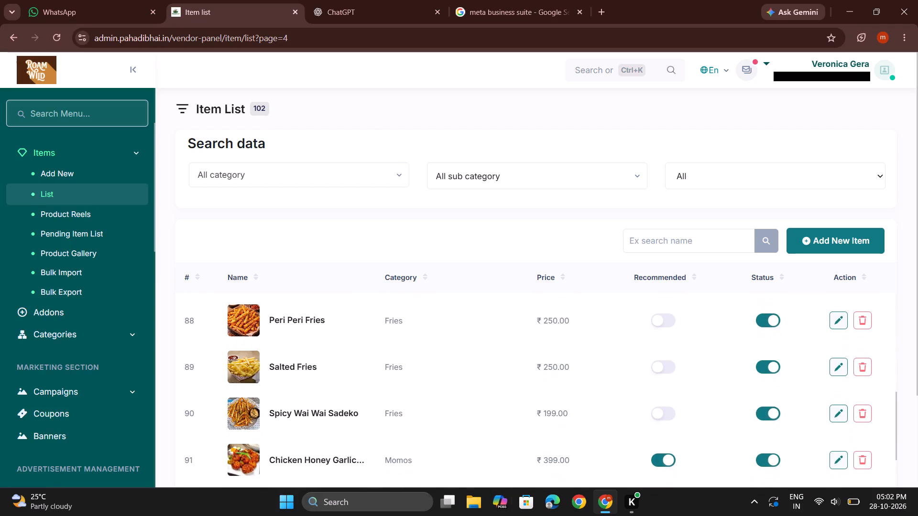
pyautogui.scroll(-3, 353, 424)
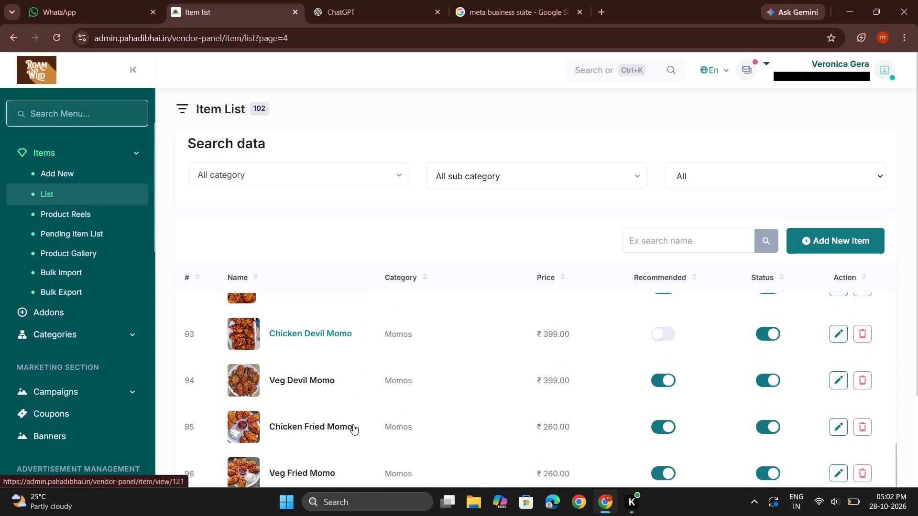
pyautogui.click(836, 385)
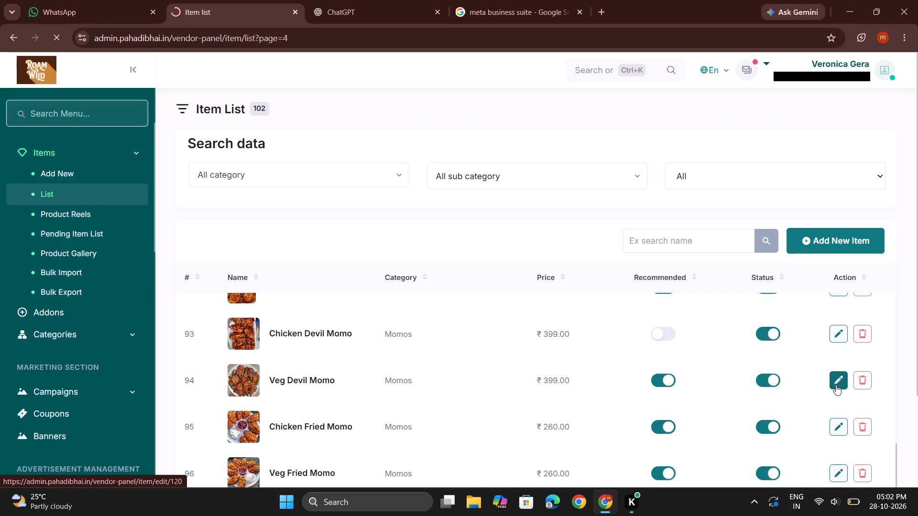
# Set the unit price of Veg Devil Momo to ₹410 and submit the item update.
pyautogui.scroll(-5, 534, 351)
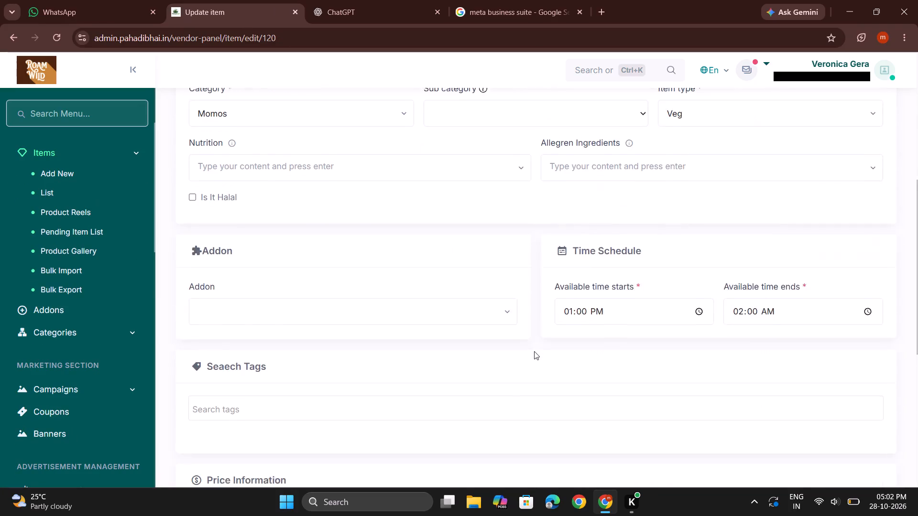
pyautogui.scroll(-3, 212, 322)
pyautogui.click(213, 280)
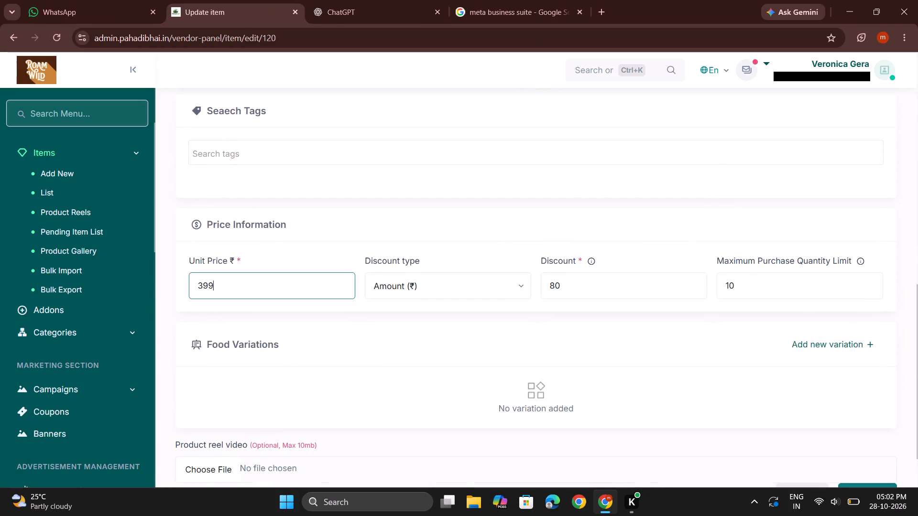
pyautogui.press('BackSpace')
pyautogui.press('BackSpace')
pyautogui.press('BackSpace')
pyautogui.press('BackSpace')
pyautogui.write('410')
pyautogui.scroll(-6, 421, 358)
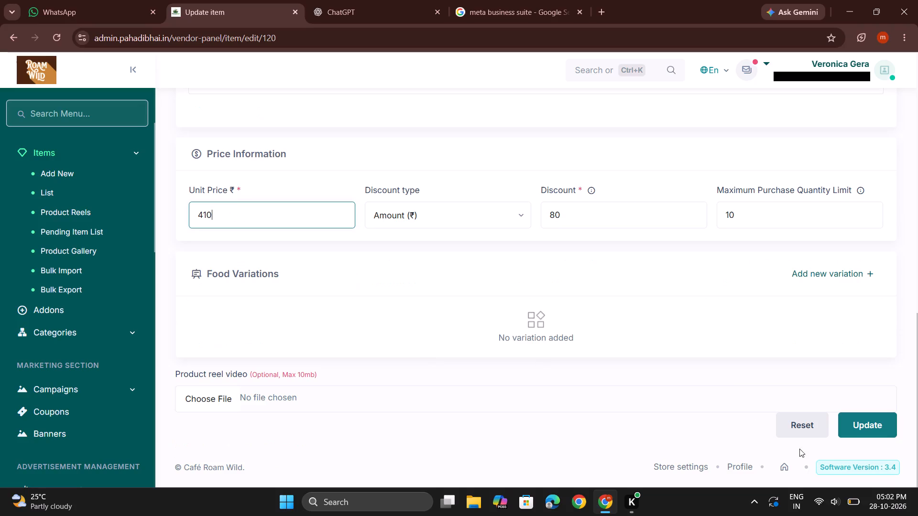
pyautogui.click(878, 429)
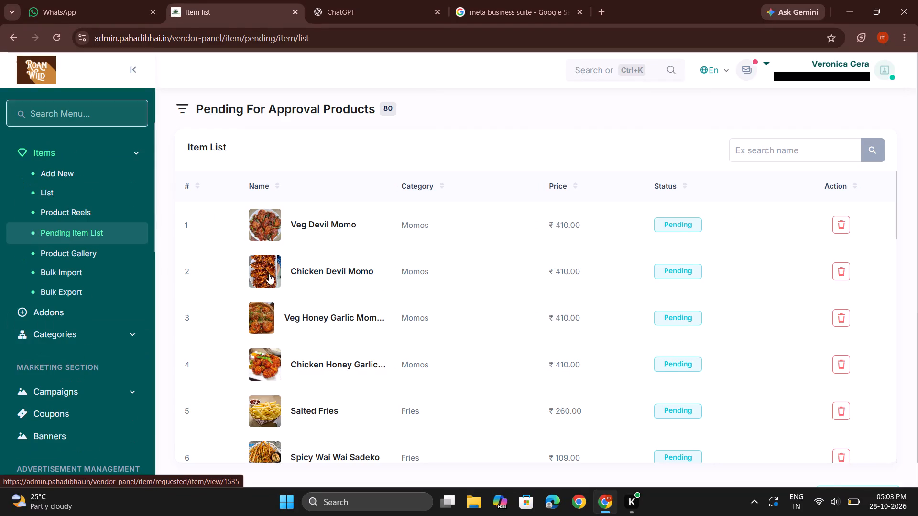
# Return to page 4 of the item list and open the Chicken Fried Momo item for editing.
pyautogui.click(67, 195)
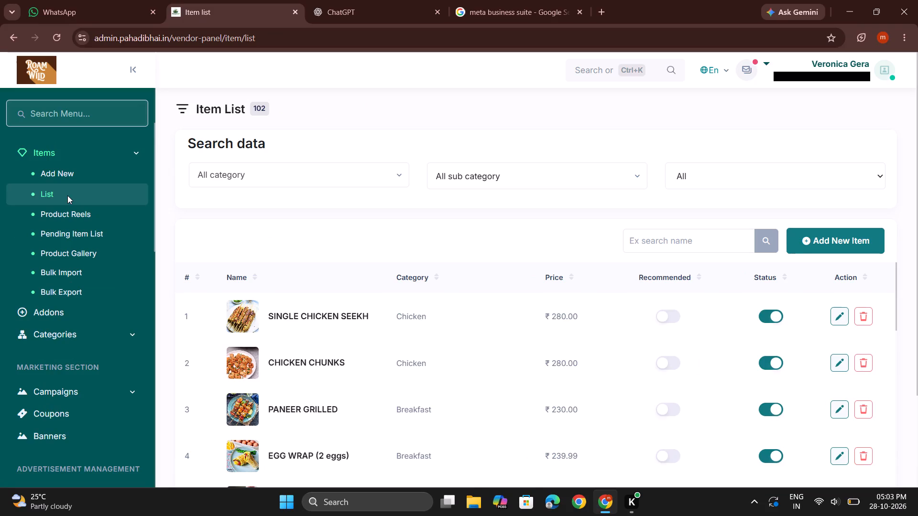
pyautogui.scroll(-3, 316, 360)
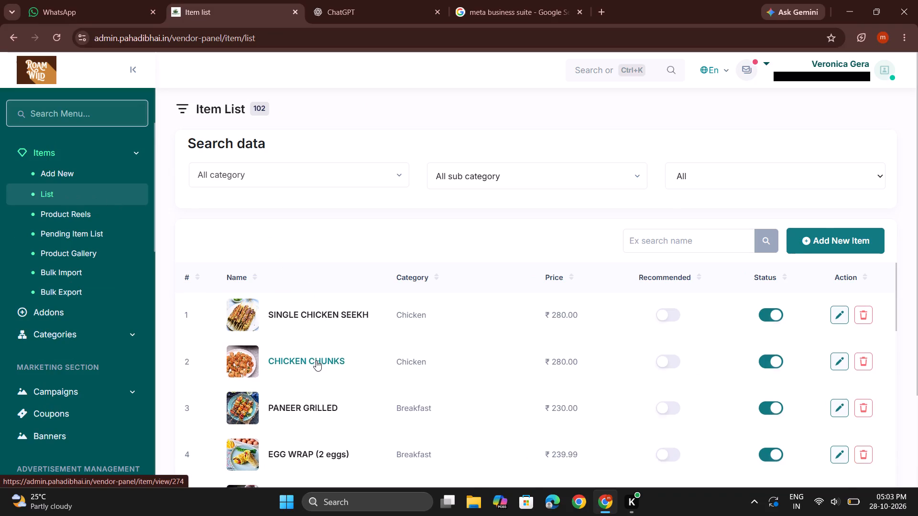
pyautogui.scroll(-17, 316, 360)
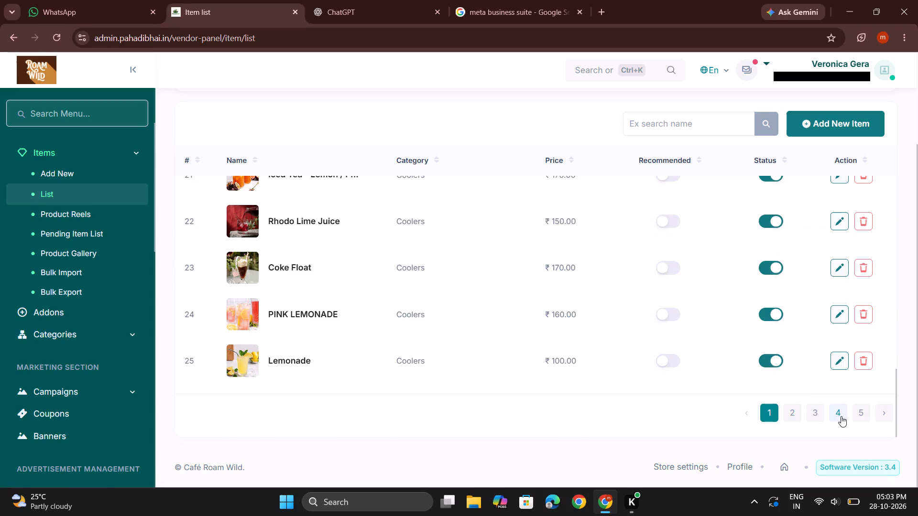
pyautogui.click(841, 415)
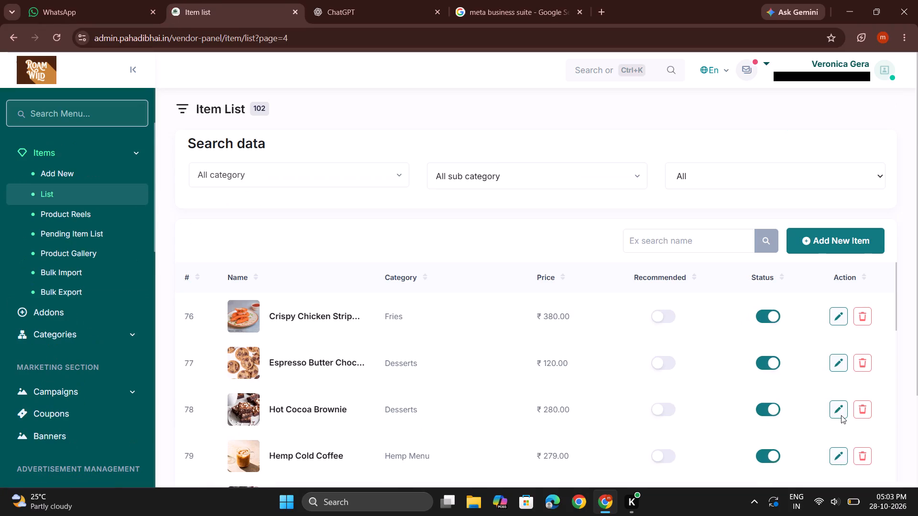
pyautogui.scroll(-1, 623, 394)
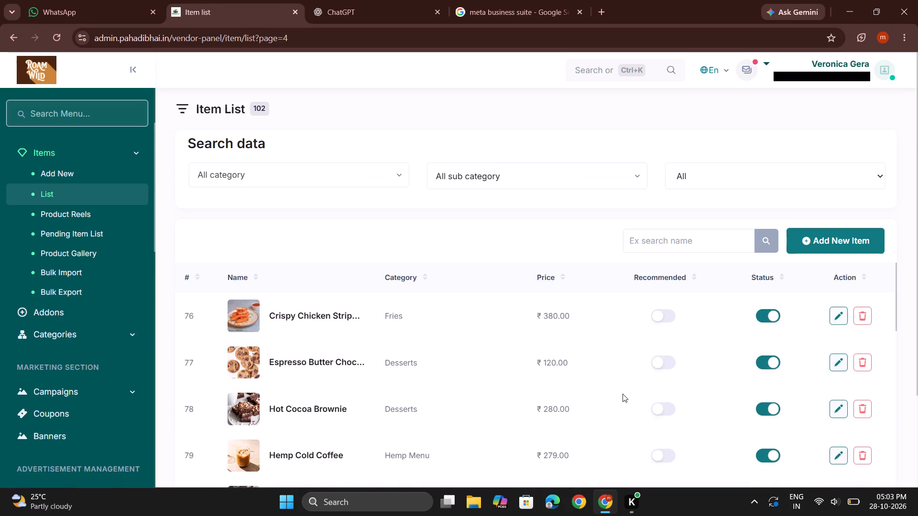
pyautogui.scroll(-7, 623, 394)
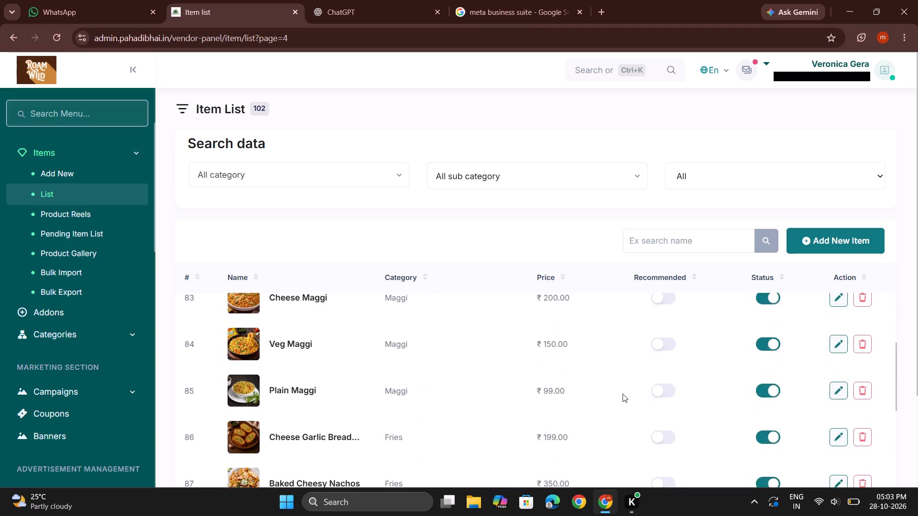
pyautogui.scroll(-5, 623, 394)
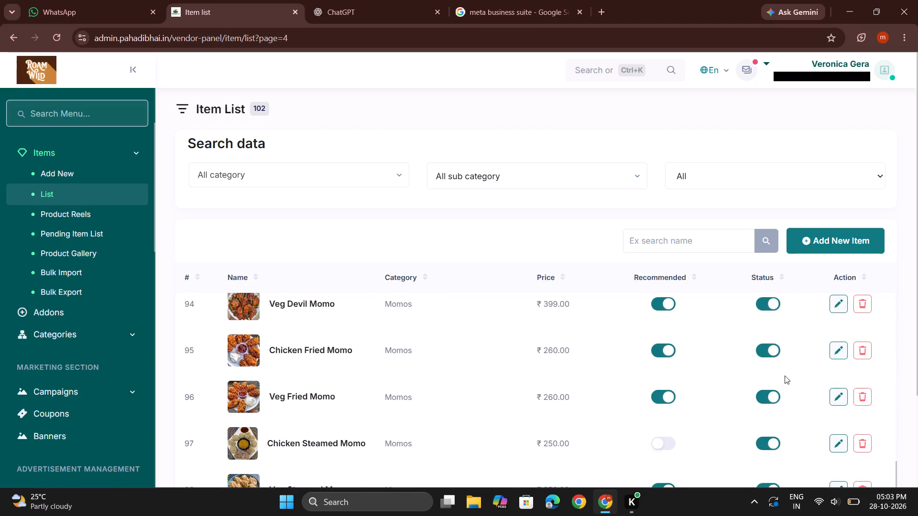
pyautogui.click(838, 350)
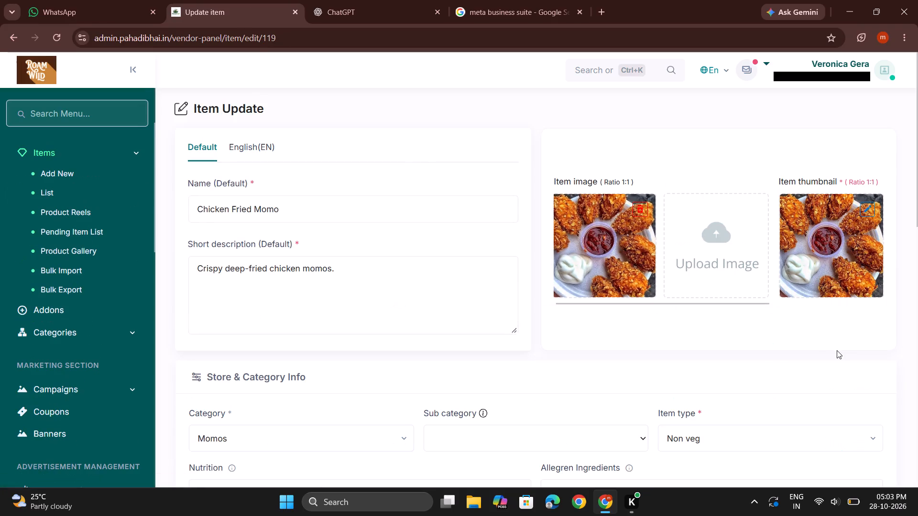
# Set the unit price of Chicken Fried Momo to ₹270 and submit the item update.
pyautogui.scroll(-3, 445, 305)
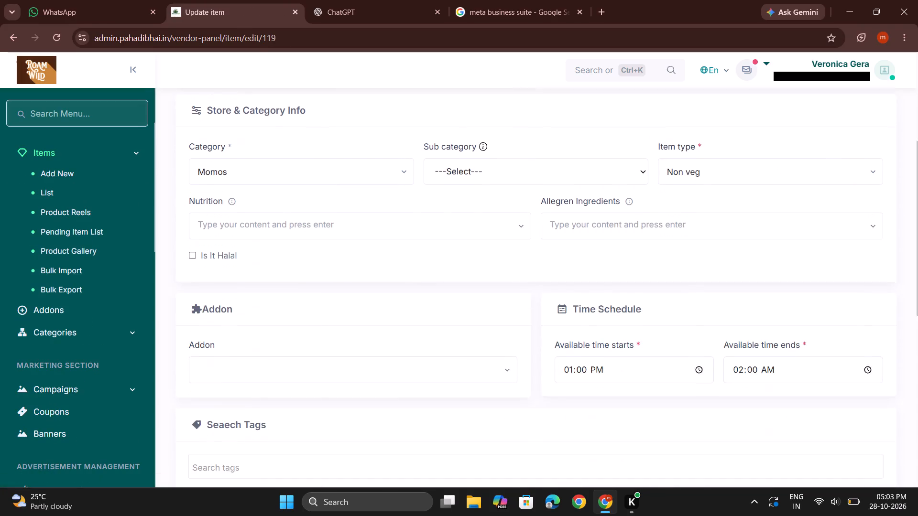
pyautogui.scroll(-1, 445, 305)
pyautogui.scroll(-4, 217, 354)
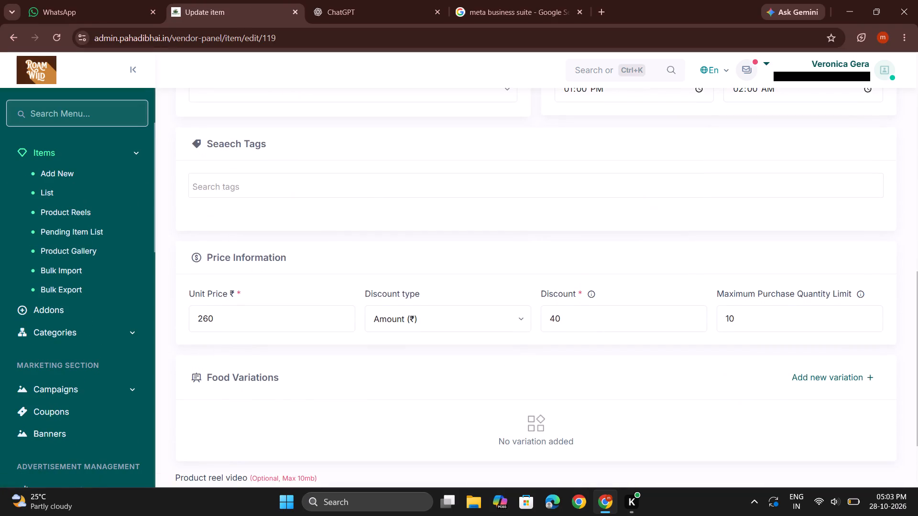
pyautogui.click(214, 328)
pyautogui.press('Left')
pyautogui.press('BackSpace')
pyautogui.press('7')
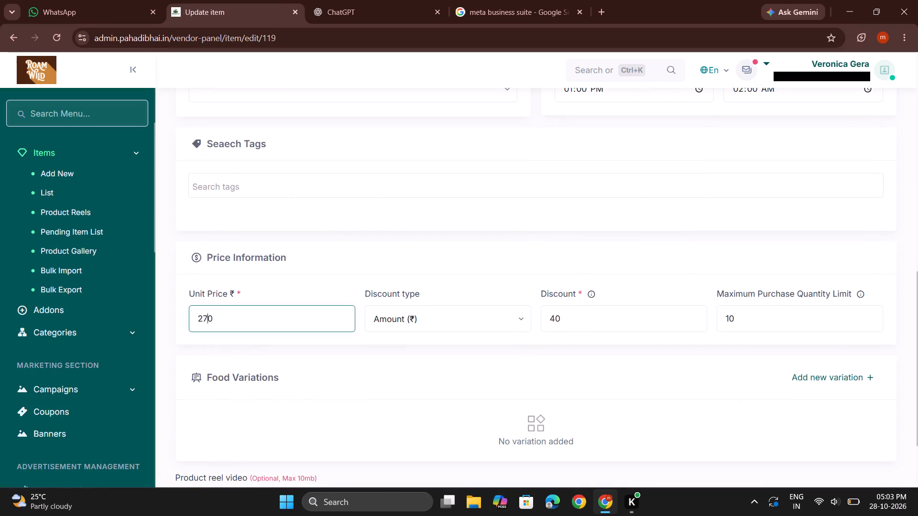
pyautogui.scroll(-9, 525, 376)
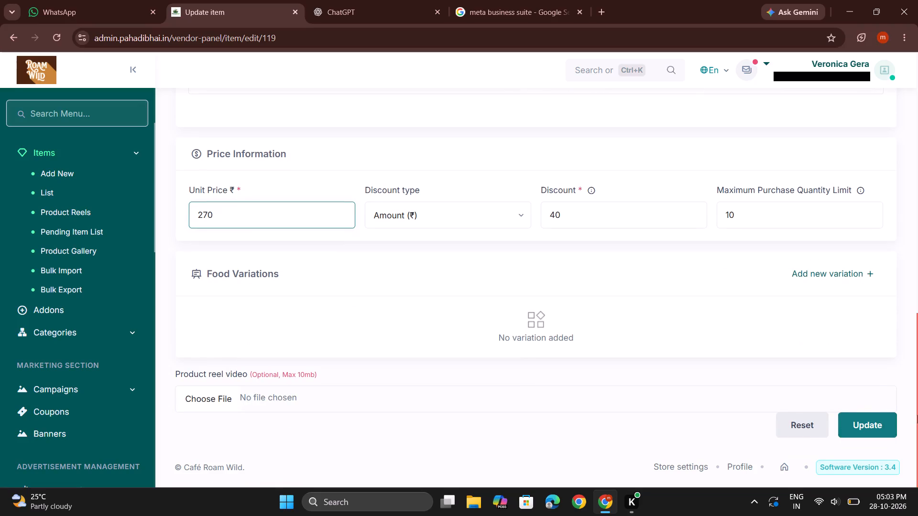
pyautogui.click(857, 423)
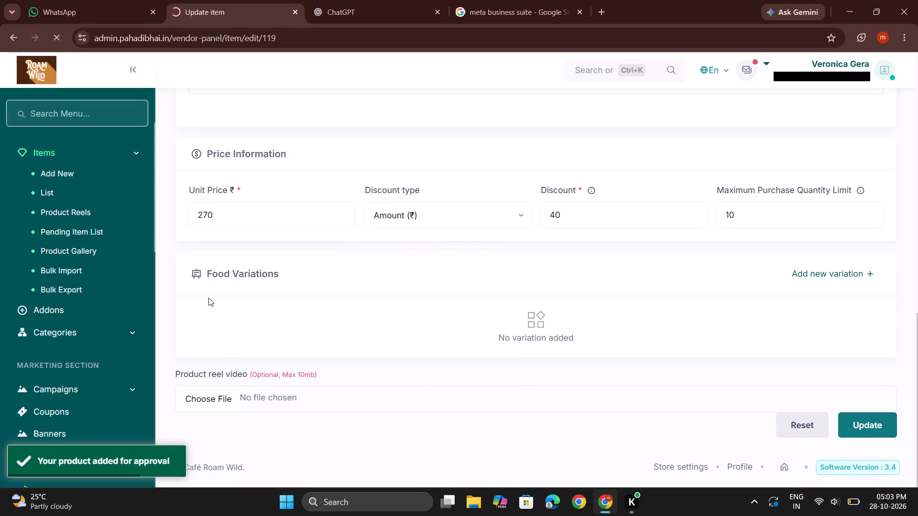
# Return to page 4 of the item list and open the Veg Devil Momo item for editing.
pyautogui.click(58, 193)
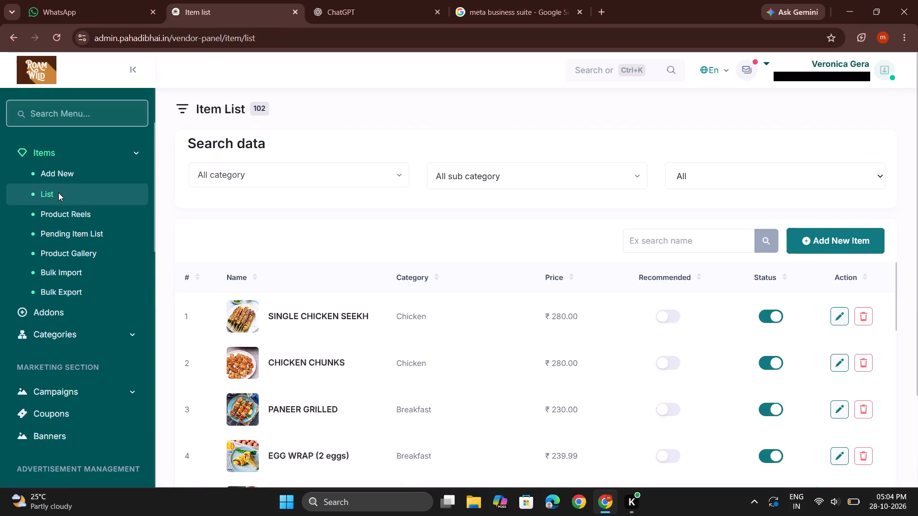
pyautogui.scroll(-18, 496, 360)
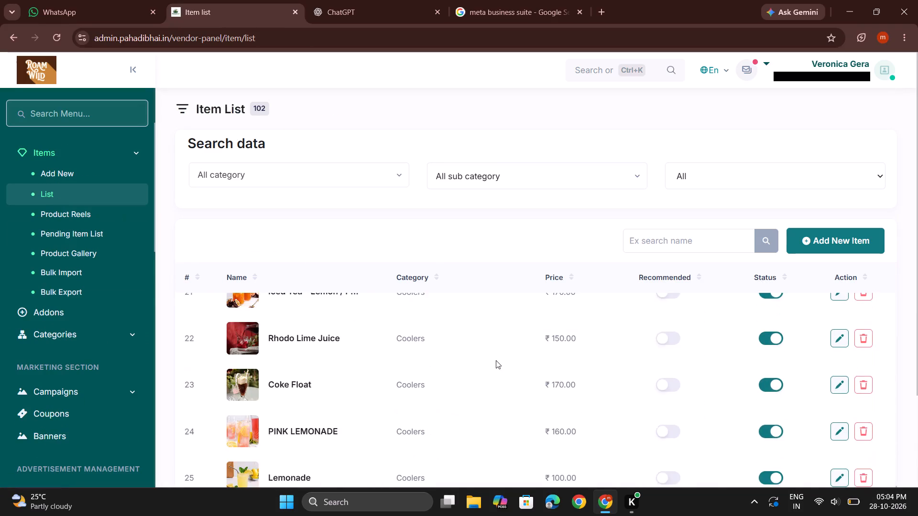
pyautogui.scroll(-9, 496, 360)
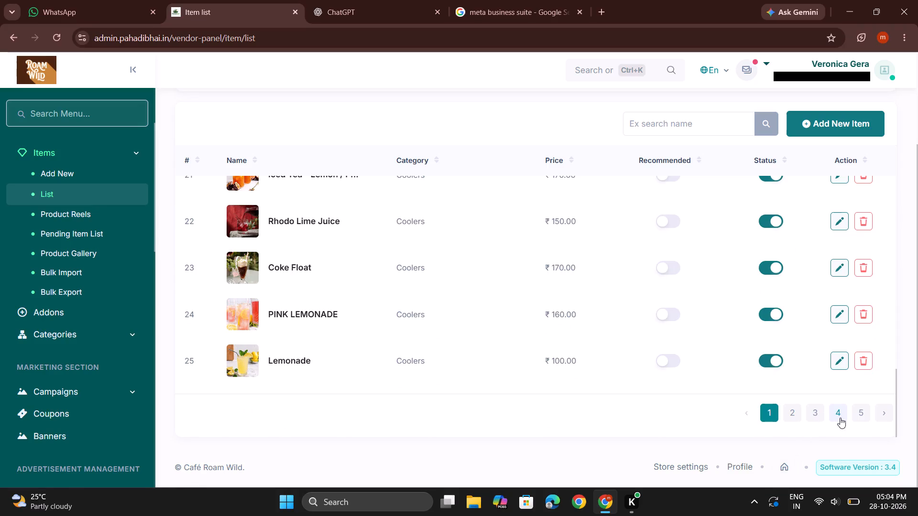
pyautogui.click(842, 417)
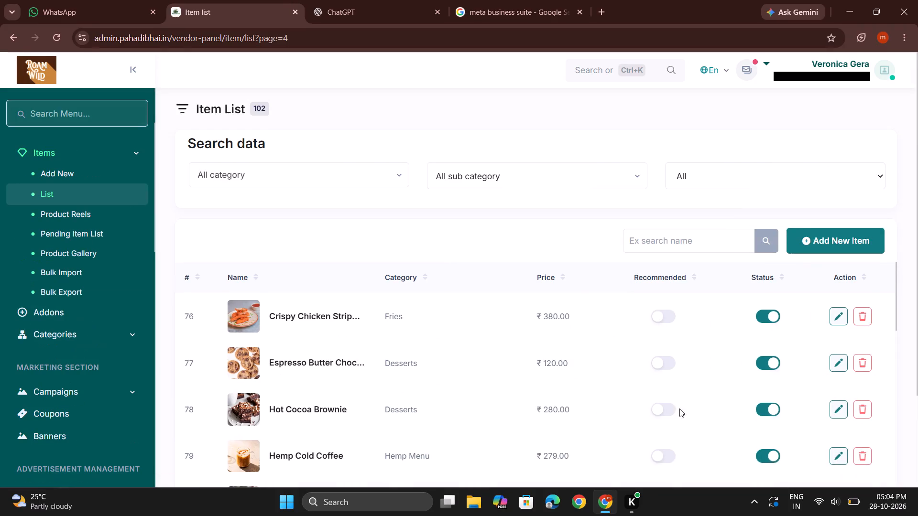
pyautogui.scroll(-7, 674, 408)
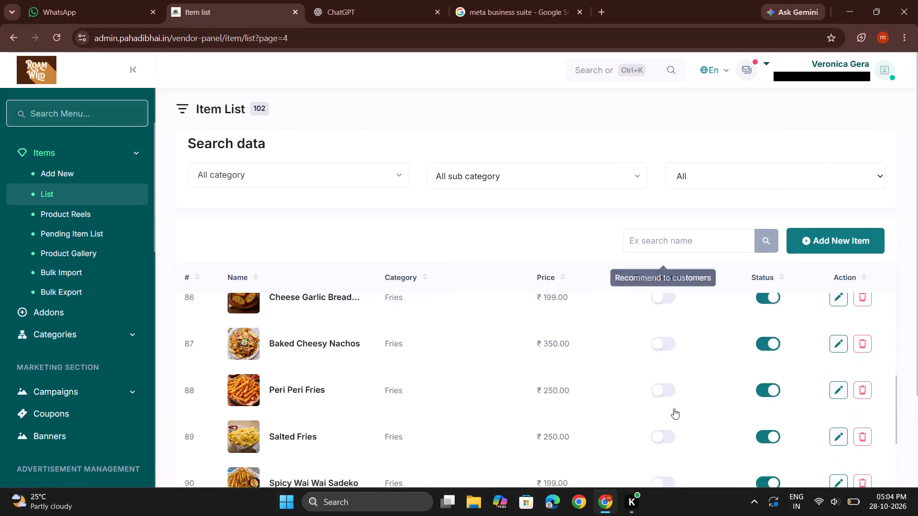
pyautogui.scroll(-4, 674, 408)
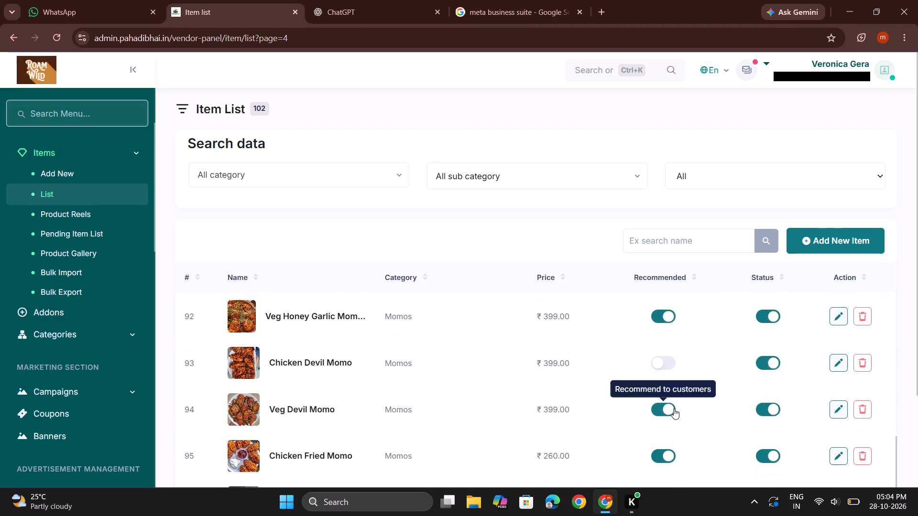
pyautogui.scroll(-1, 674, 408)
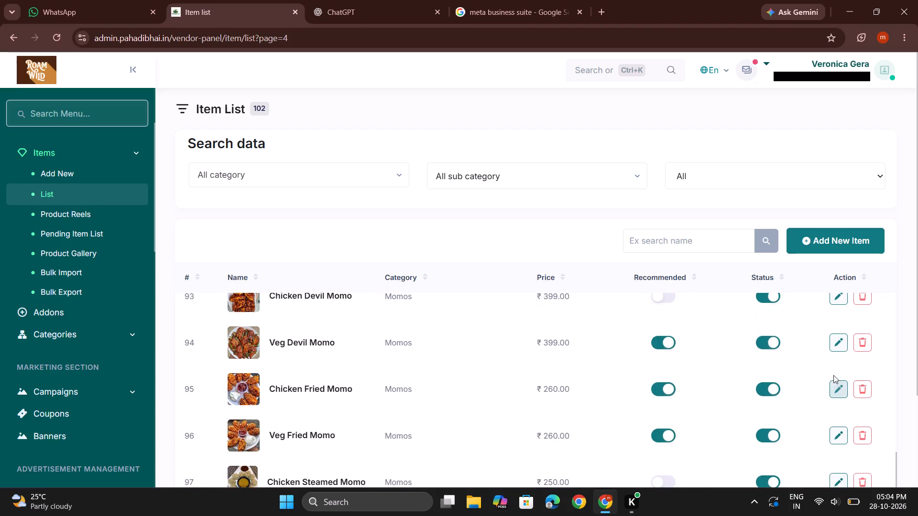
pyautogui.click(839, 345)
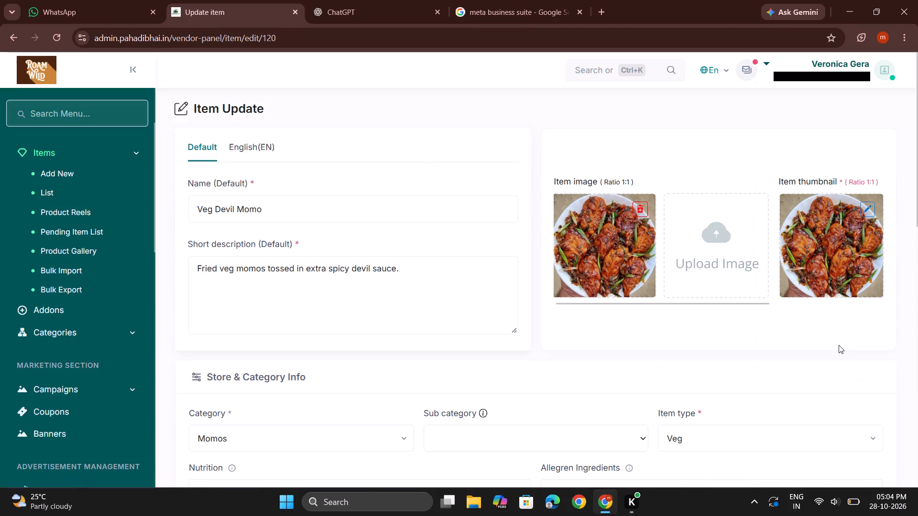
# Set the unit price of Veg Devil Momo to ₹409 and submit the item update.
pyautogui.scroll(-17, 488, 366)
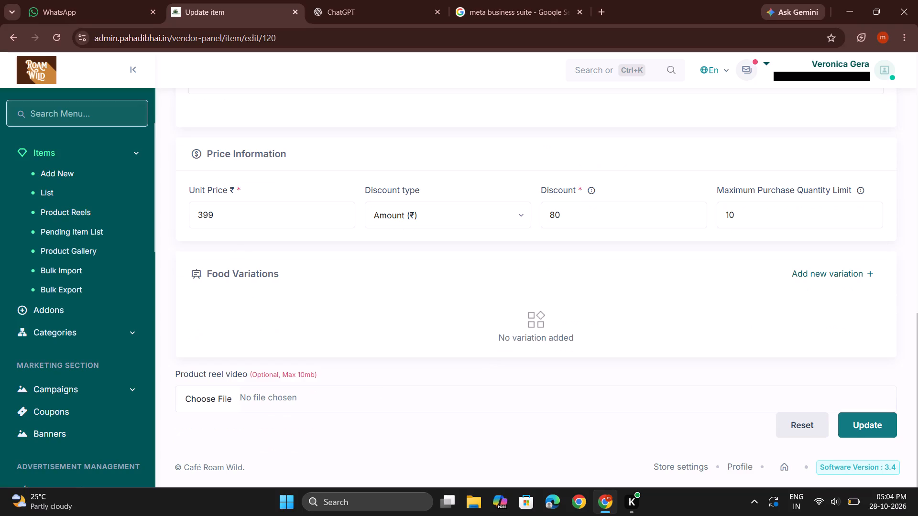
pyautogui.click(228, 207)
pyautogui.click(228, 207)
pyautogui.press('BackSpace')
pyautogui.press('BackSpace')
pyautogui.press('BackSpace')
pyautogui.press('BackSpace')
pyautogui.press('BackSpace')
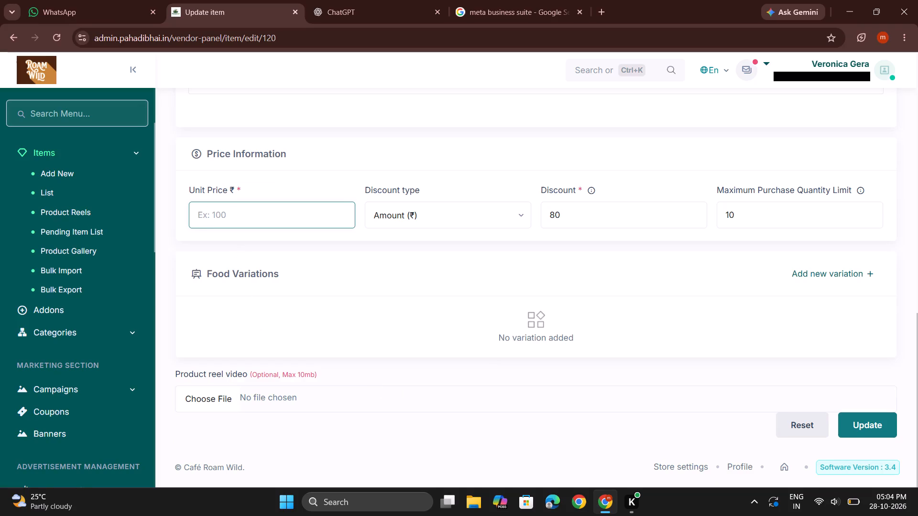
pyautogui.write('409')
pyautogui.click(882, 428)
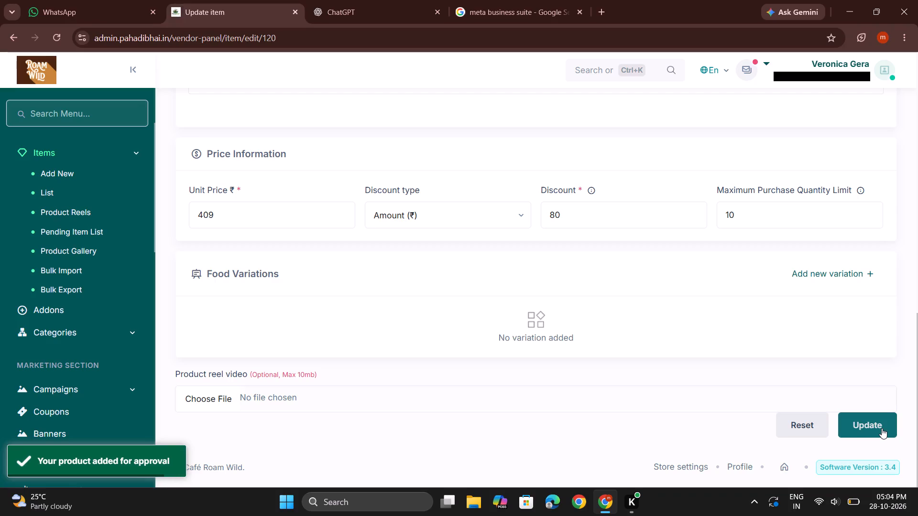
# Return to page 4 of the item list and open the Veg Fried Momo item for editing.
pyautogui.click(52, 196)
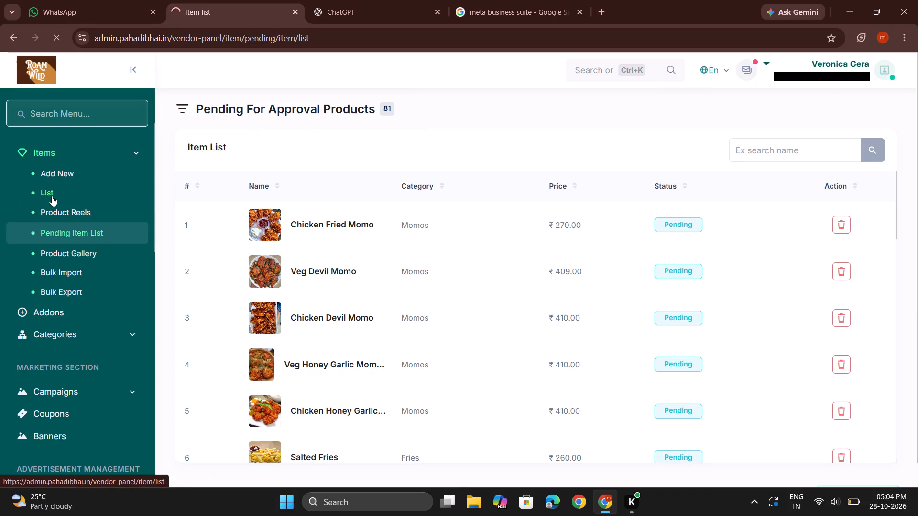
pyautogui.click(57, 193)
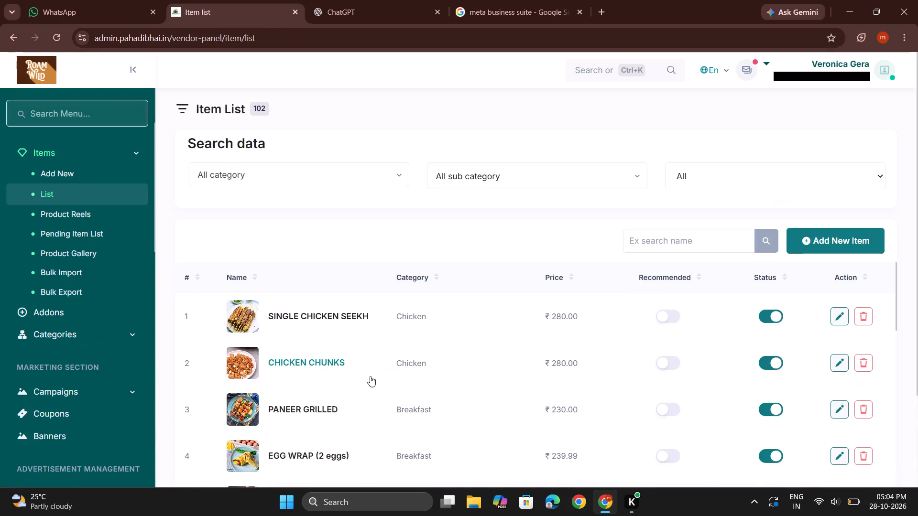
pyautogui.scroll(-20, 370, 376)
pyautogui.scroll(-1, 370, 376)
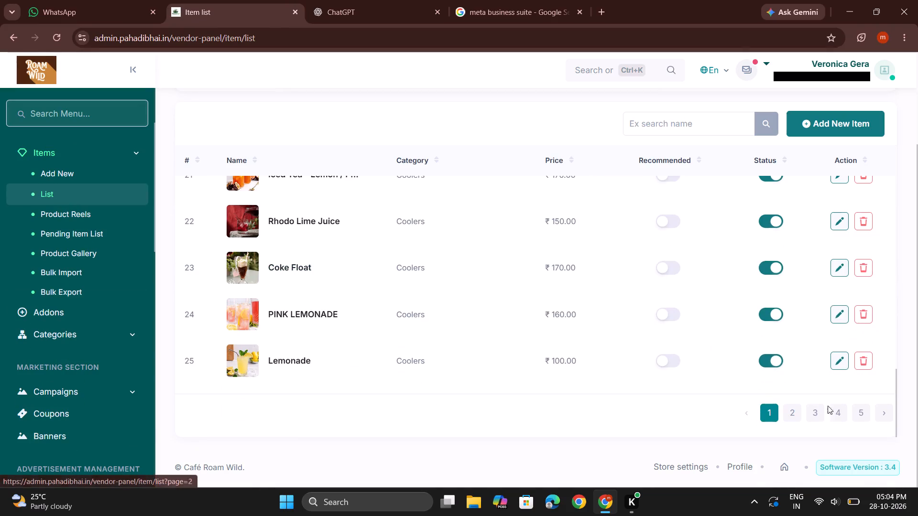
pyautogui.click(835, 409)
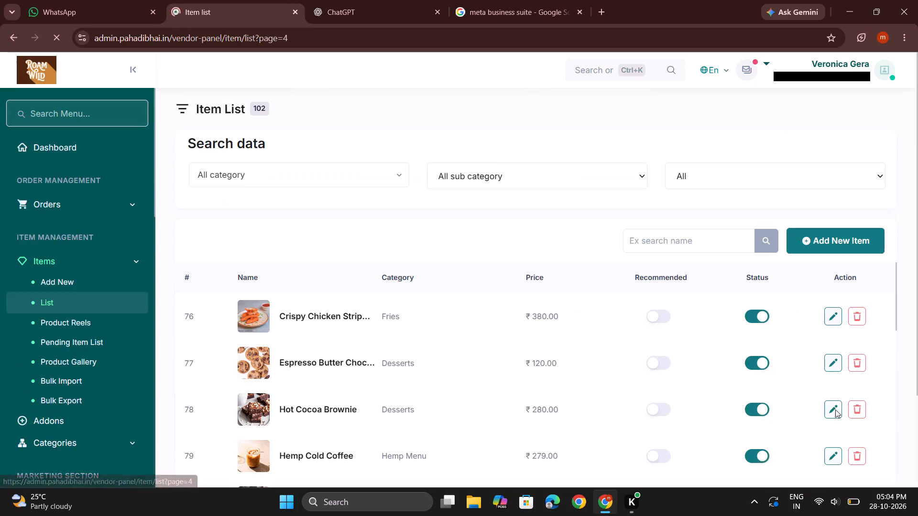
pyautogui.scroll(-20, 455, 374)
pyautogui.scroll(-2, 455, 374)
pyautogui.scroll(4, 455, 374)
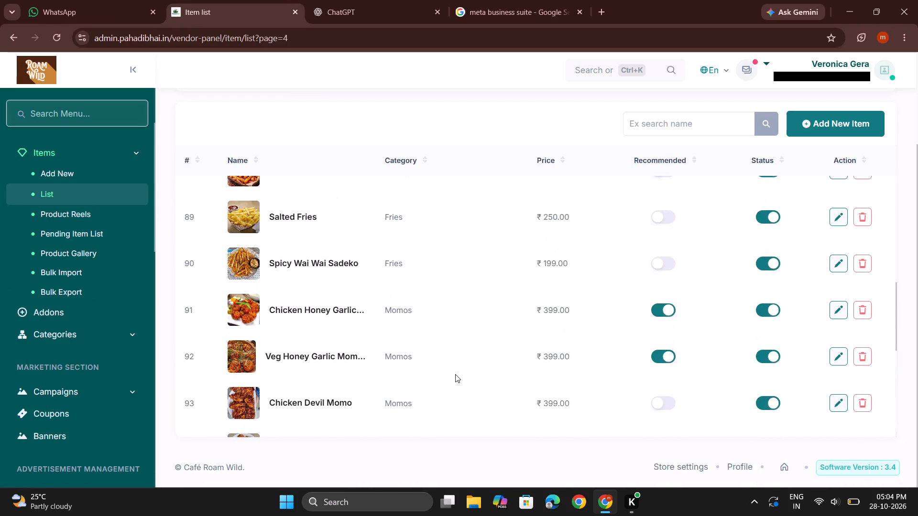
pyautogui.scroll(-4, 455, 374)
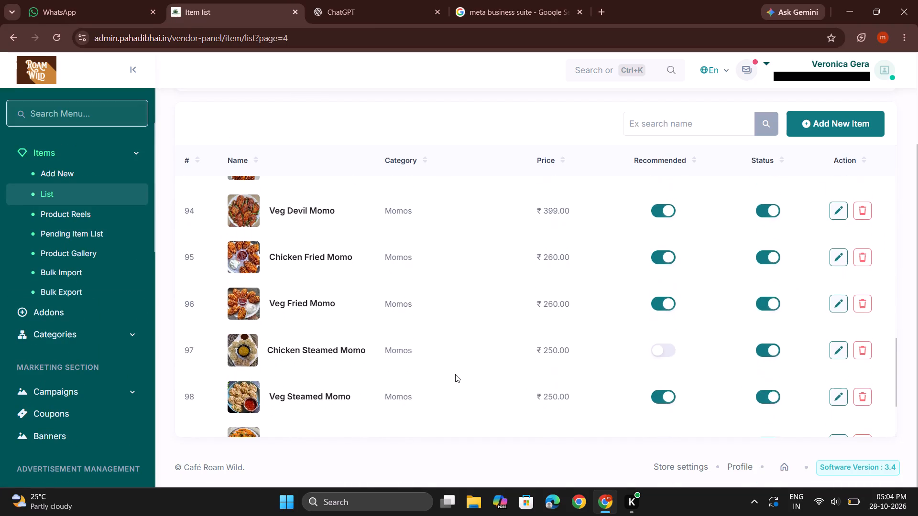
pyautogui.scroll(-2, 455, 374)
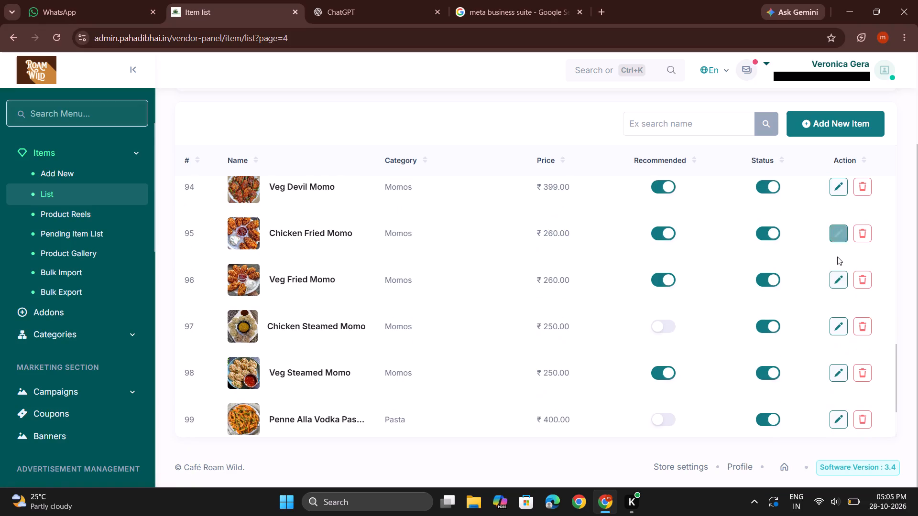
pyautogui.click(838, 282)
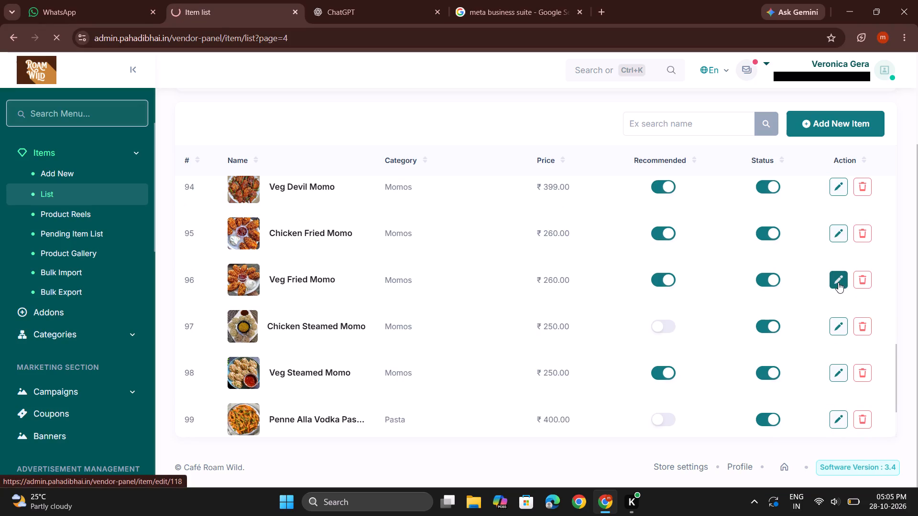
# Set the unit price of Veg Fried Momo to ₹270 and submit the item update.
pyautogui.scroll(-4, 428, 369)
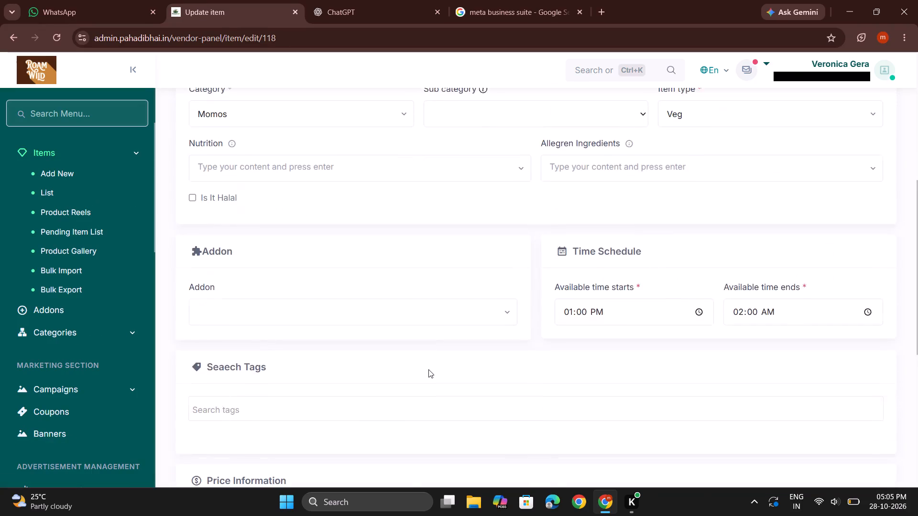
pyautogui.scroll(-3, 223, 379)
pyautogui.click(220, 271)
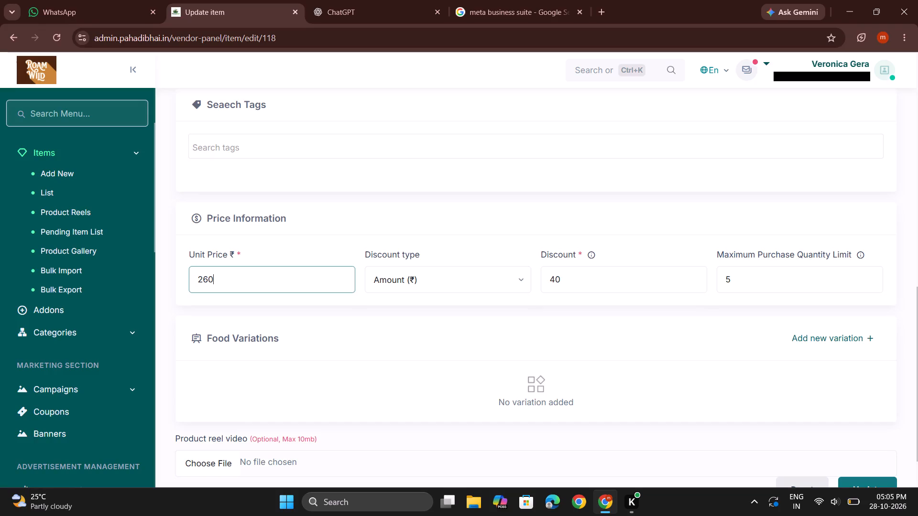
pyautogui.press('Left')
pyautogui.press('BackSpace')
pyautogui.press('7')
pyautogui.scroll(-6, 574, 348)
pyautogui.click(879, 426)
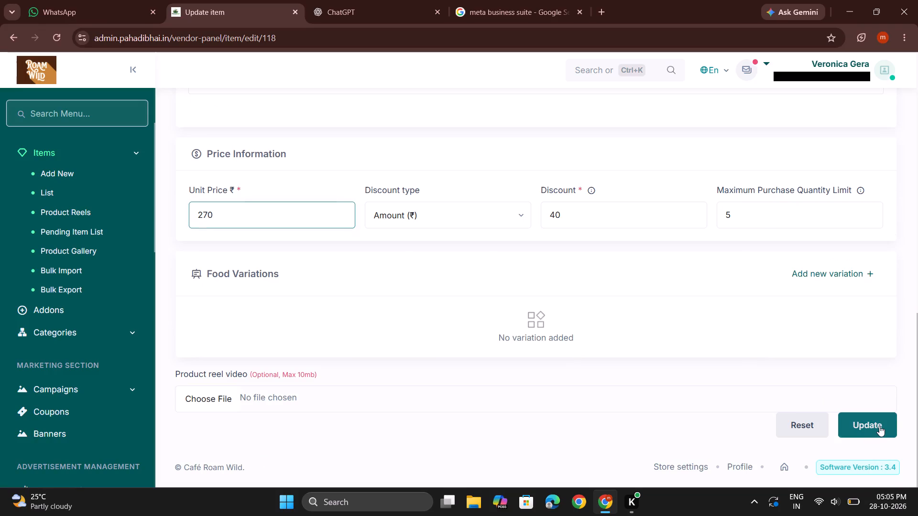
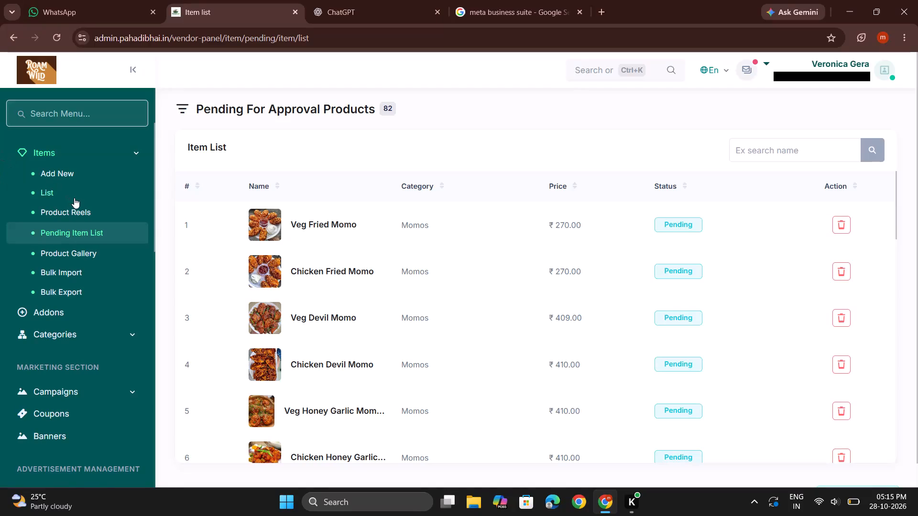
# Return from the pending items to the full item list and reach the end of its first page.
pyautogui.click(75, 198)
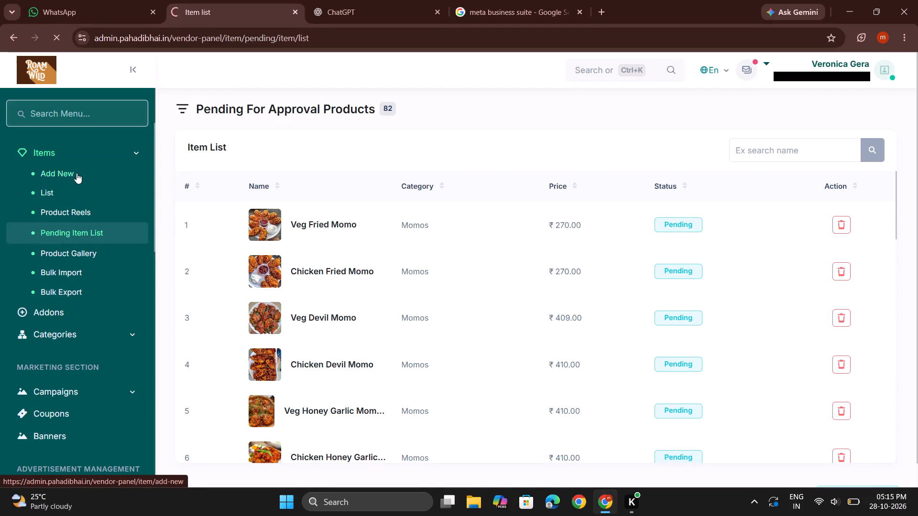
pyautogui.click(60, 193)
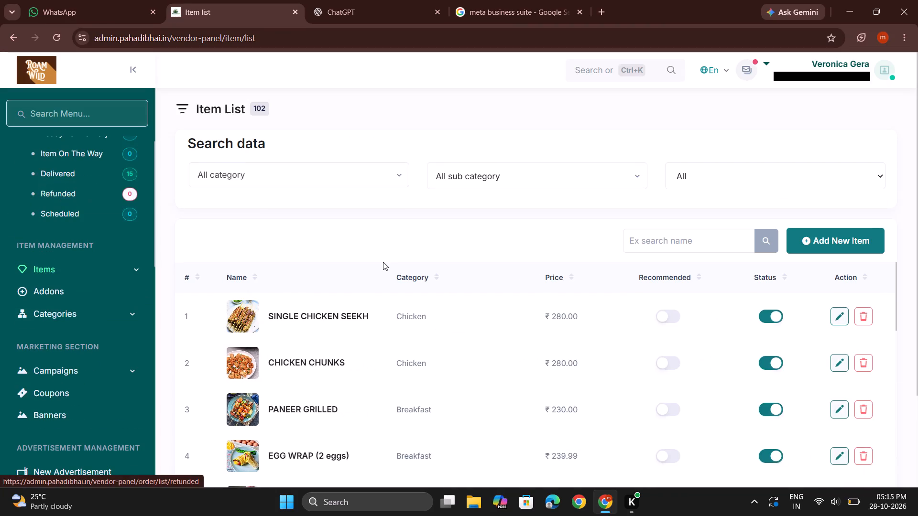
pyautogui.scroll(-12, 383, 262)
pyautogui.scroll(-12, 383, 262)
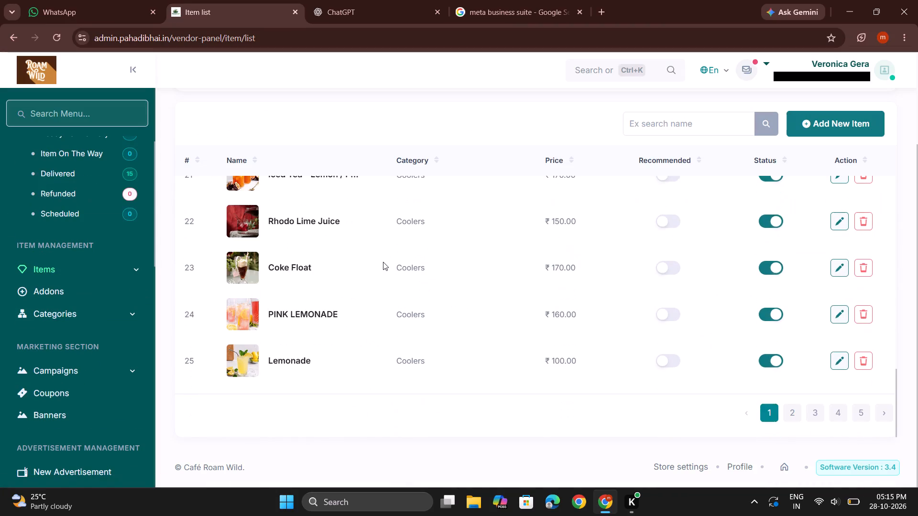
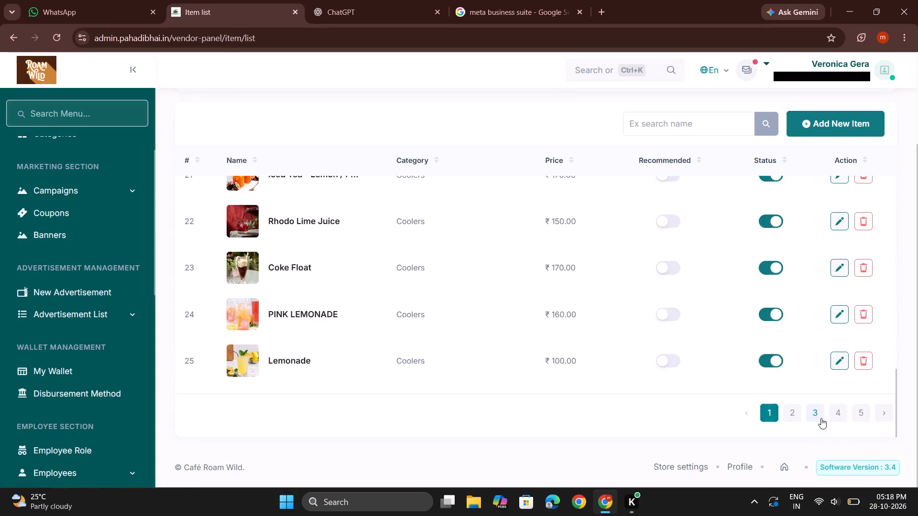
# Open Chicken Steamed Momo from page 4 of the item list, set its unit price to ₹260 and submit the update.
pyautogui.click(838, 412)
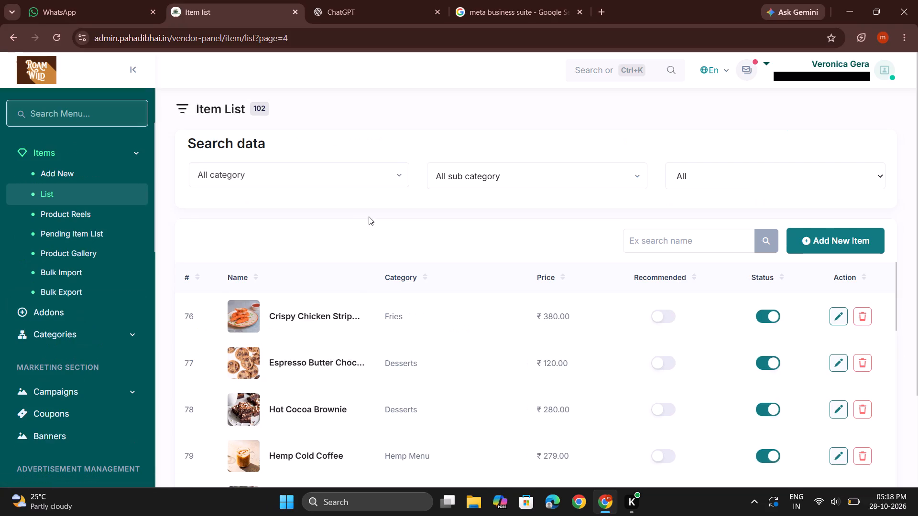
pyautogui.scroll(-10, 369, 216)
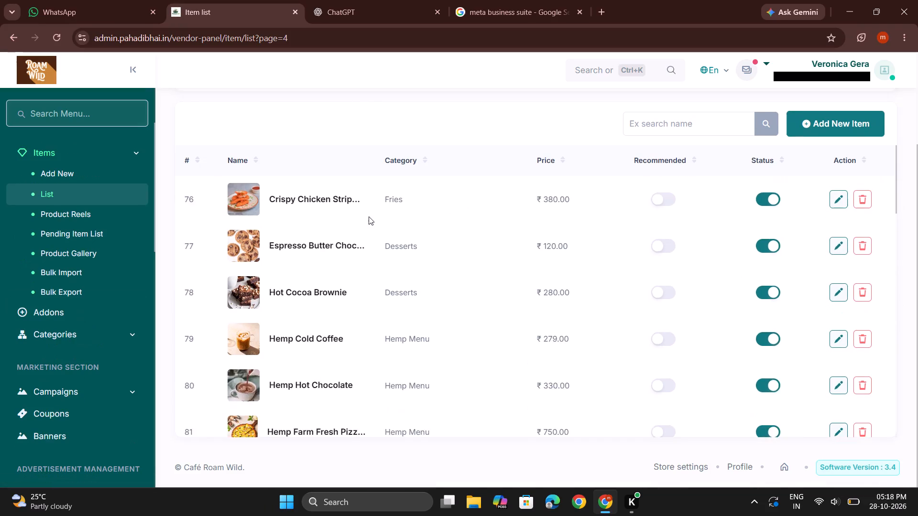
pyautogui.scroll(-15, 369, 216)
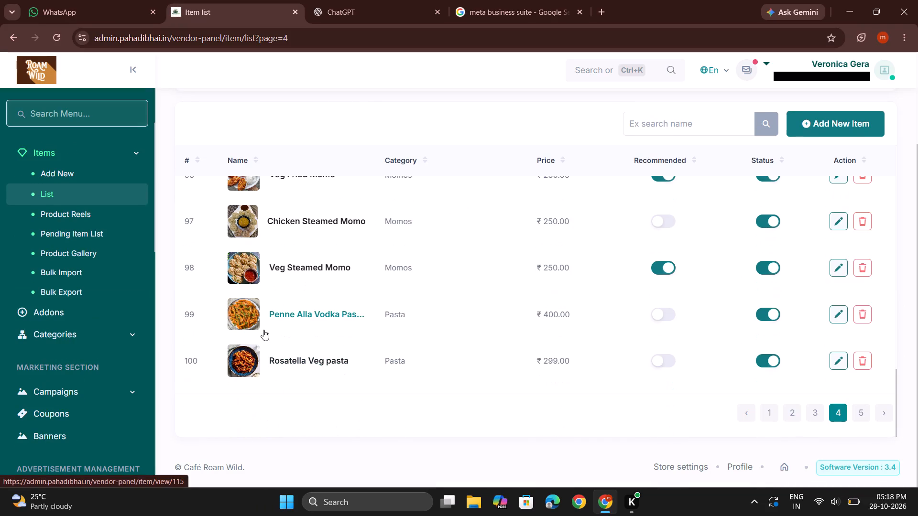
pyautogui.scroll(2, 307, 289)
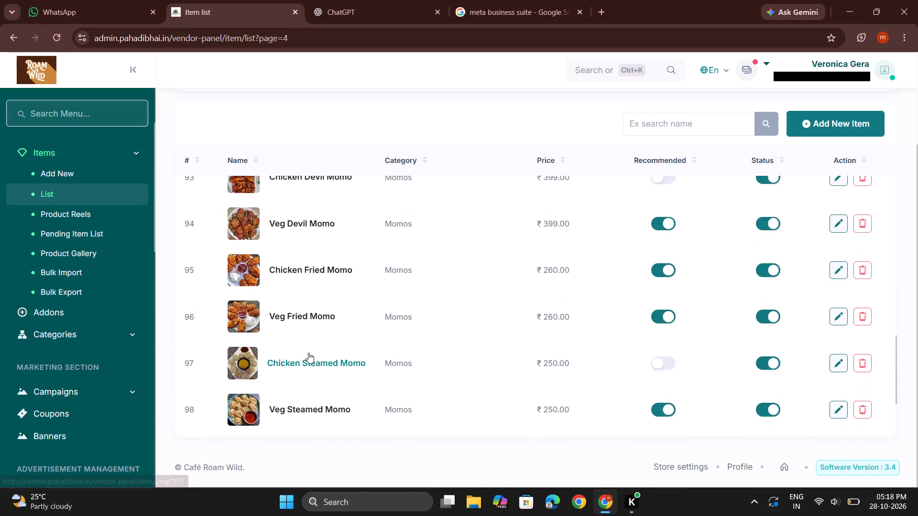
pyautogui.scroll(-1, 308, 353)
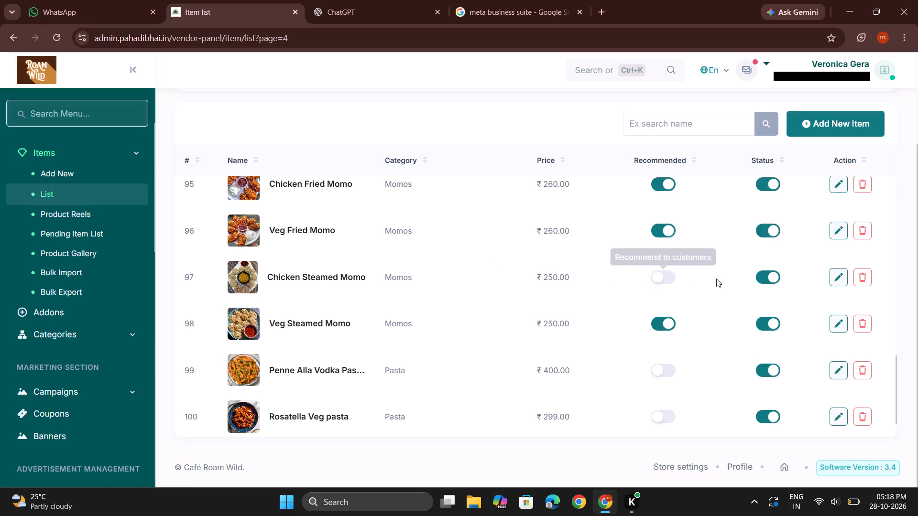
pyautogui.click(839, 277)
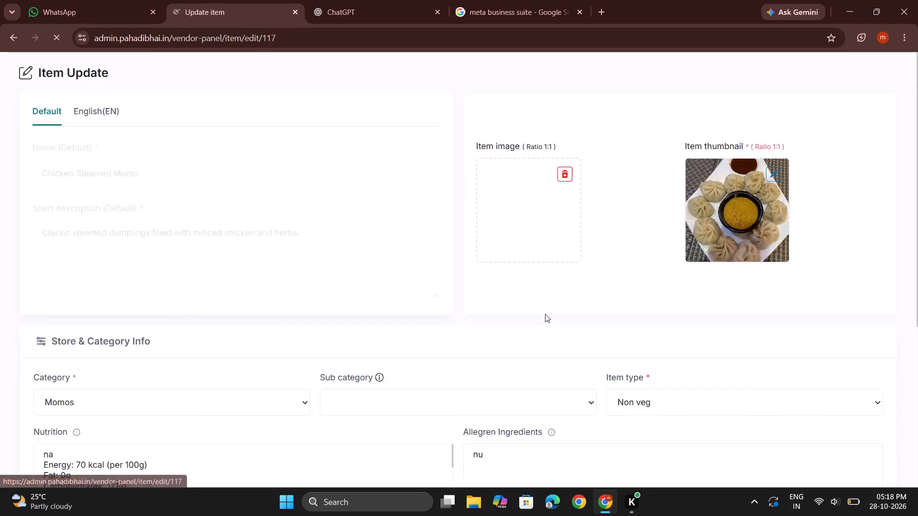
pyautogui.scroll(-13, 393, 303)
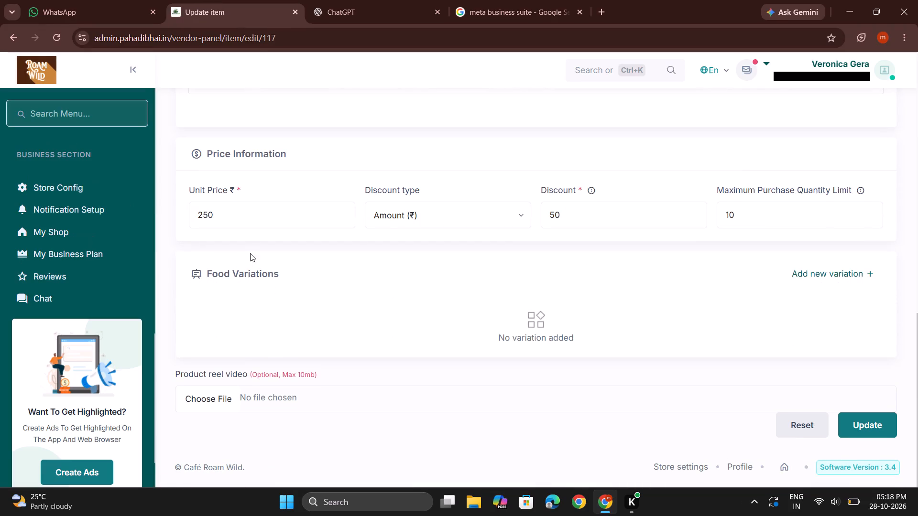
pyautogui.click(229, 213)
pyautogui.press('Left')
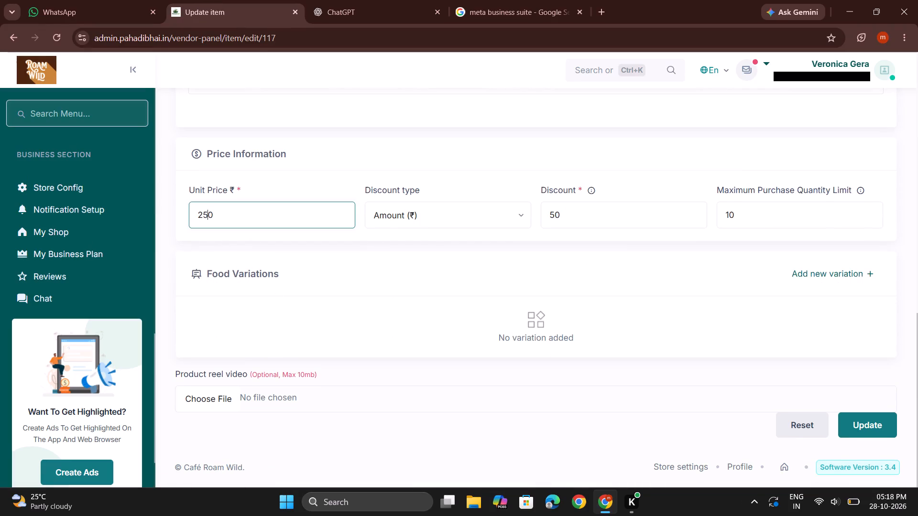
pyautogui.press('BackSpace')
pyautogui.press('6')
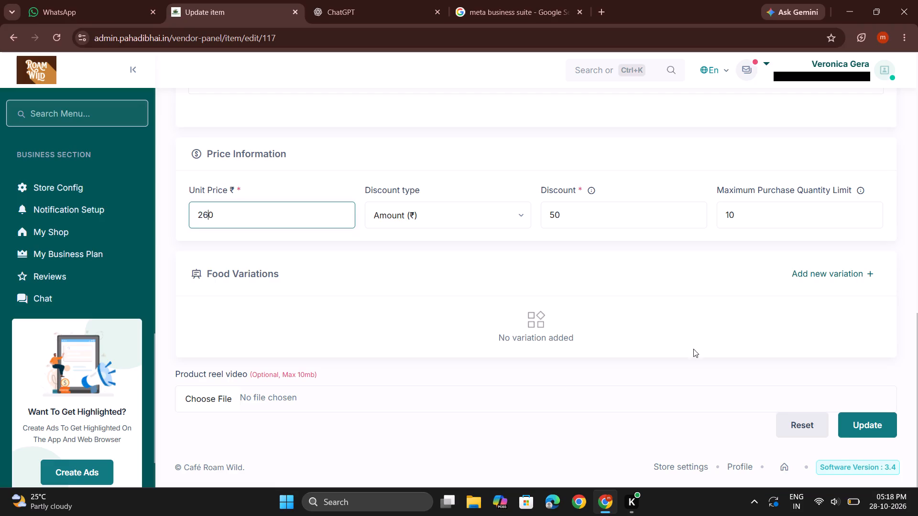
pyautogui.click(852, 421)
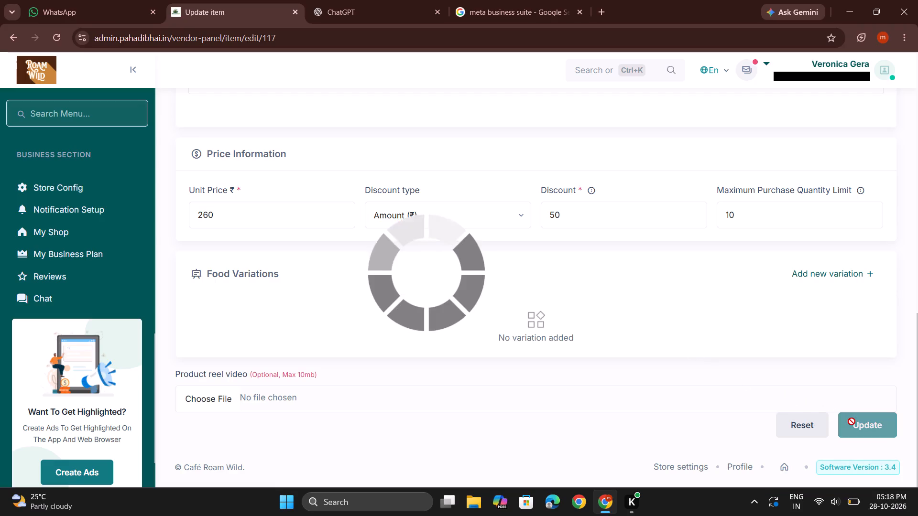
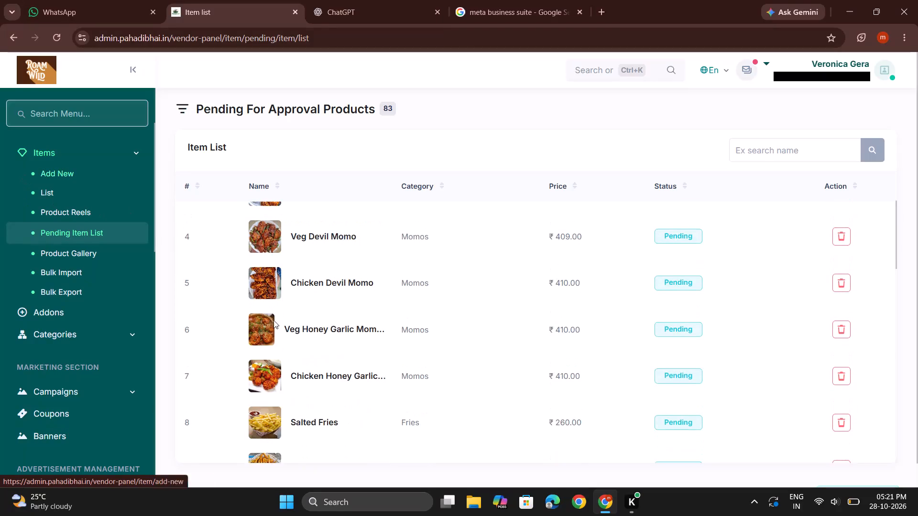
# Open Veg Steamed Momo from page 4 of the item list, set its unit price to ₹260 and submit the update.
pyautogui.scroll(9, 380, 361)
pyautogui.click(55, 188)
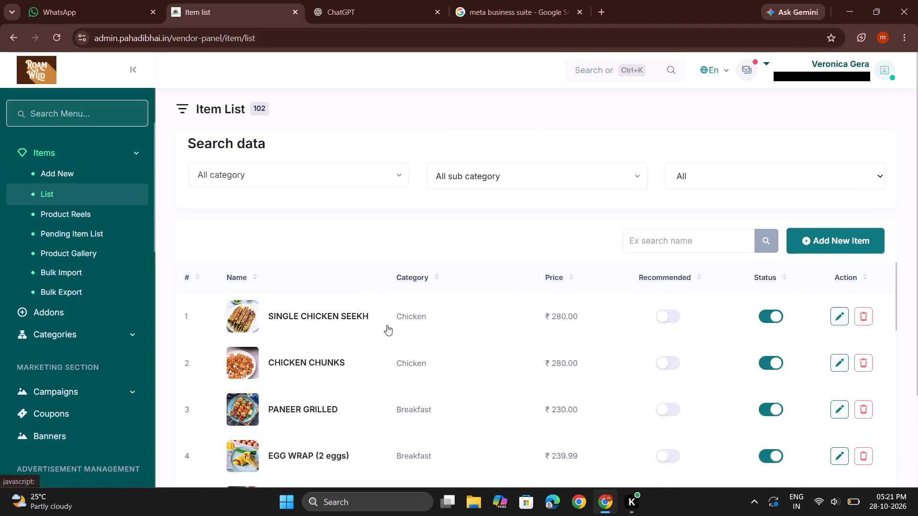
pyautogui.scroll(-14, 511, 364)
pyautogui.scroll(-8, 818, 443)
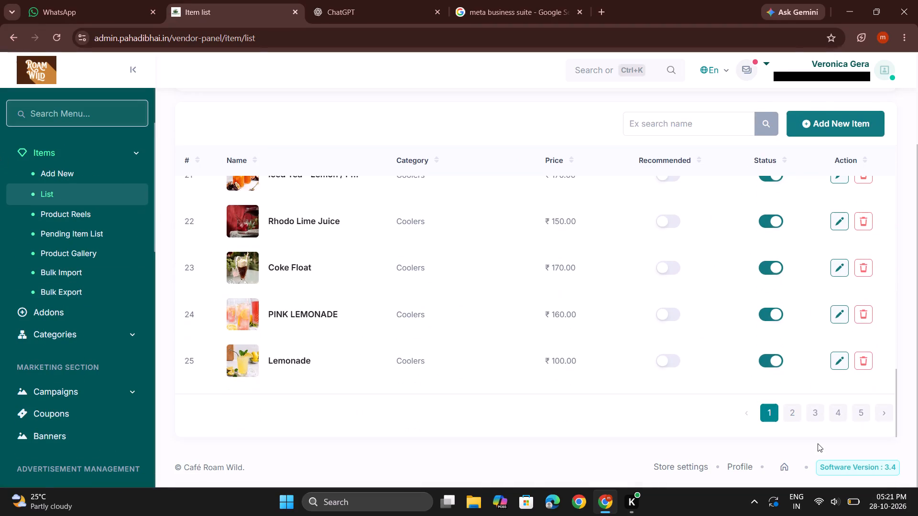
pyautogui.click(845, 413)
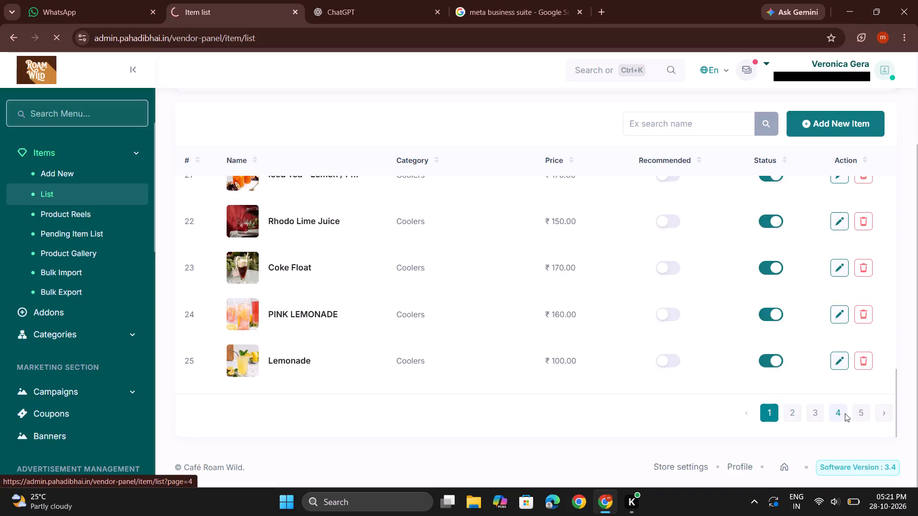
pyautogui.scroll(-17, 492, 454)
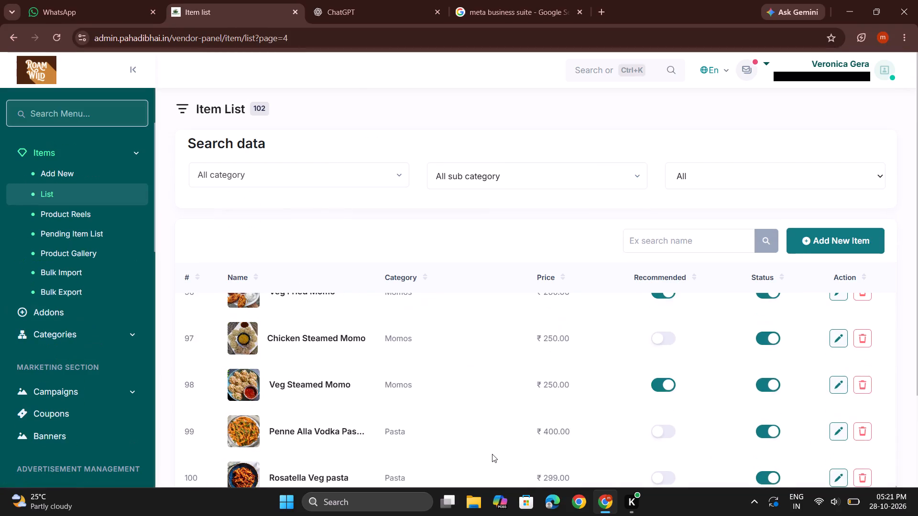
pyautogui.scroll(-5, 492, 454)
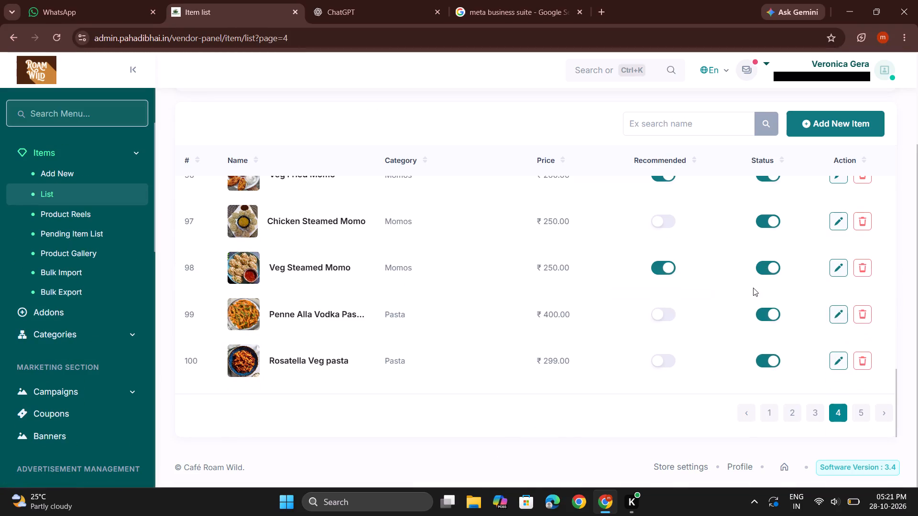
pyautogui.click(838, 275)
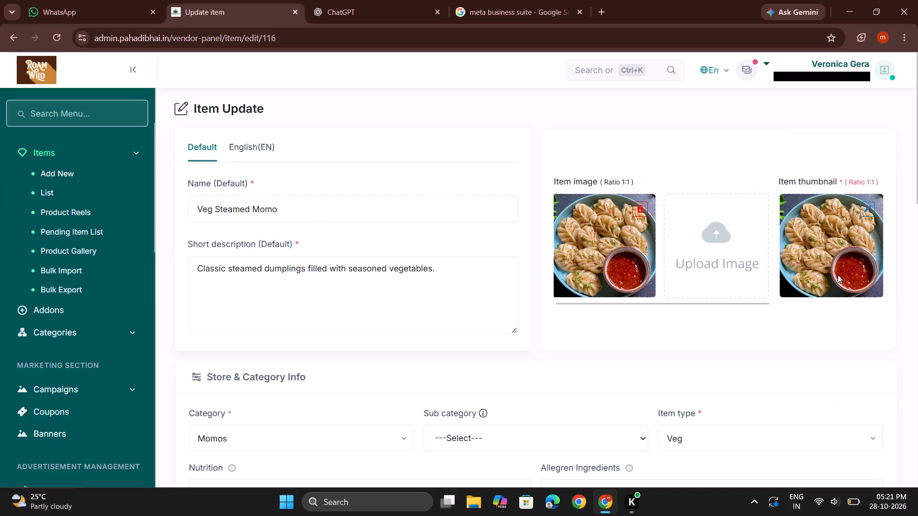
pyautogui.scroll(-7, 838, 275)
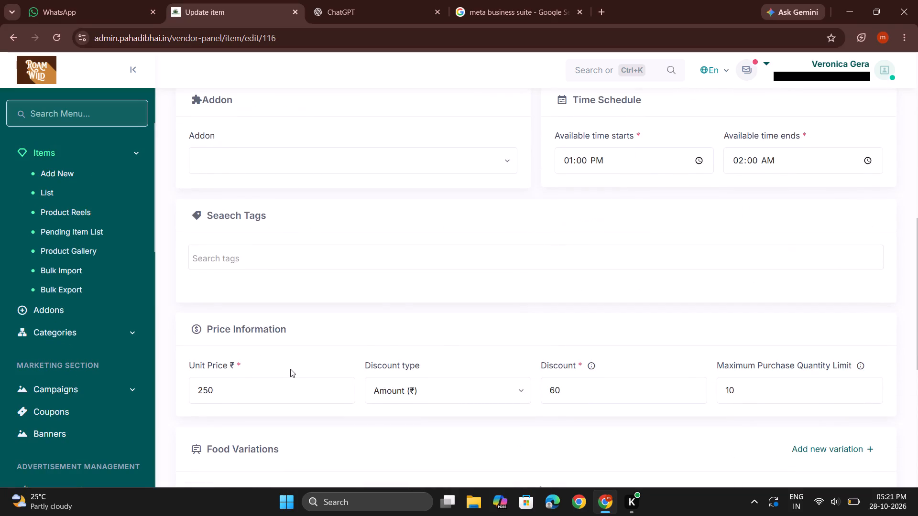
pyautogui.click(202, 389)
pyautogui.press('Right')
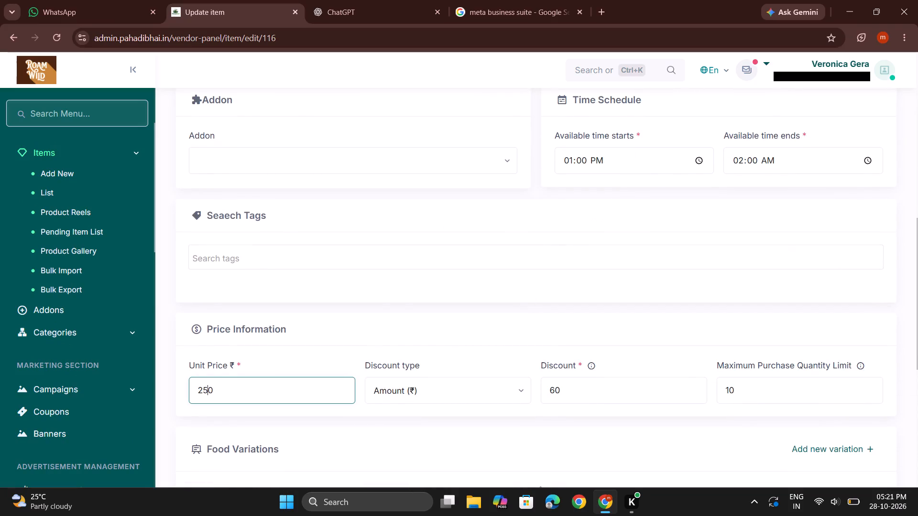
pyautogui.press('BackSpace')
pyautogui.press('6')
pyautogui.scroll(-4, 672, 367)
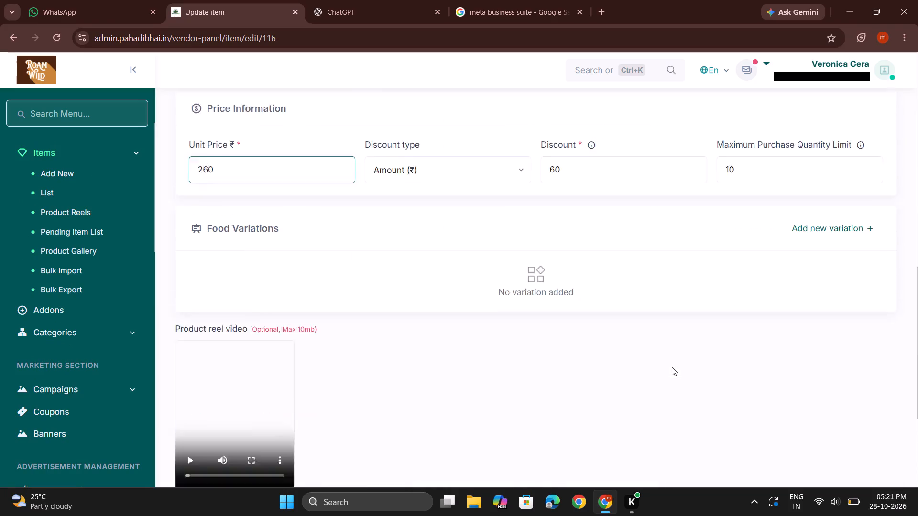
pyautogui.scroll(-2, 672, 367)
pyautogui.click(878, 432)
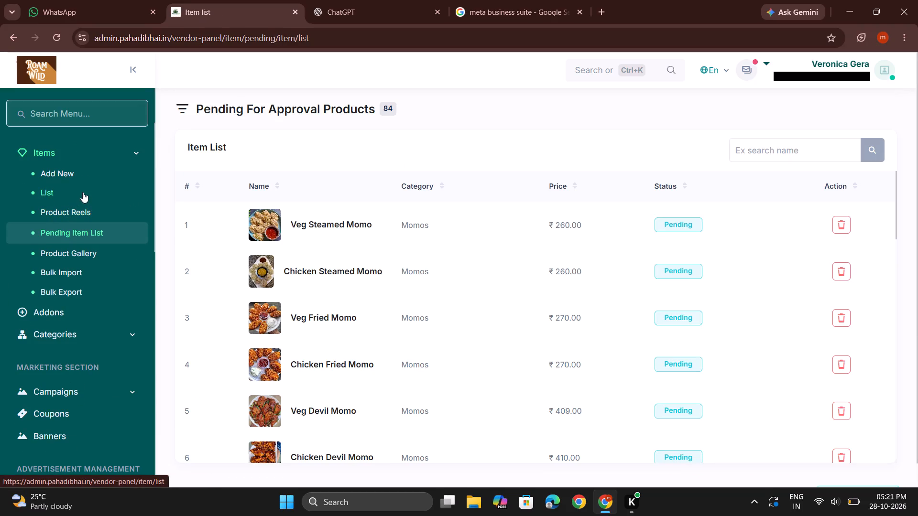
# Open the Penne Alla Vodka pasta from page 4 of the item list, set its unit price to ₹410 and submit the update.
pyautogui.click(83, 192)
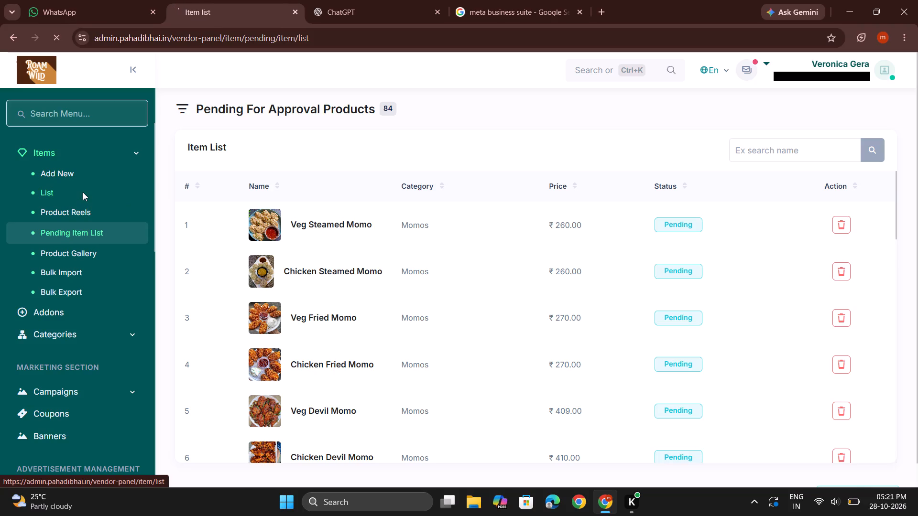
pyautogui.scroll(-19, 314, 309)
pyautogui.scroll(-5, 314, 309)
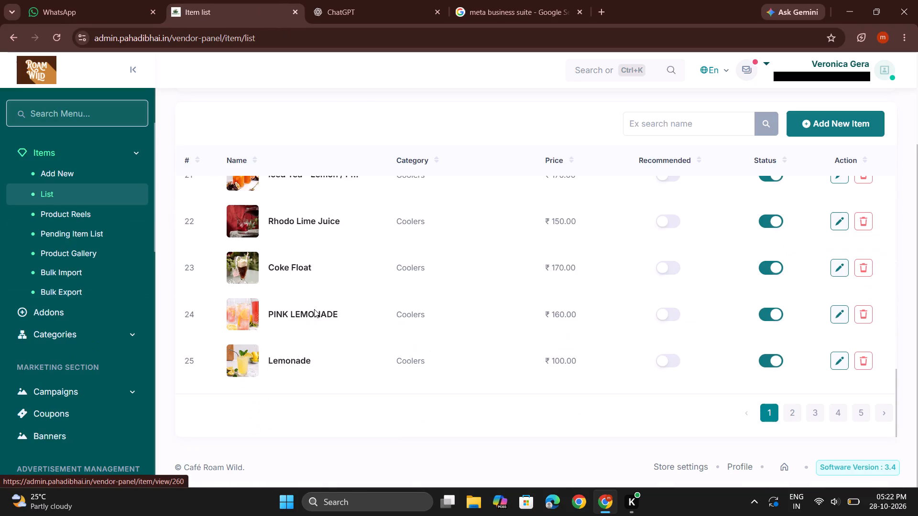
pyautogui.scroll(-2, 314, 309)
pyautogui.click(839, 412)
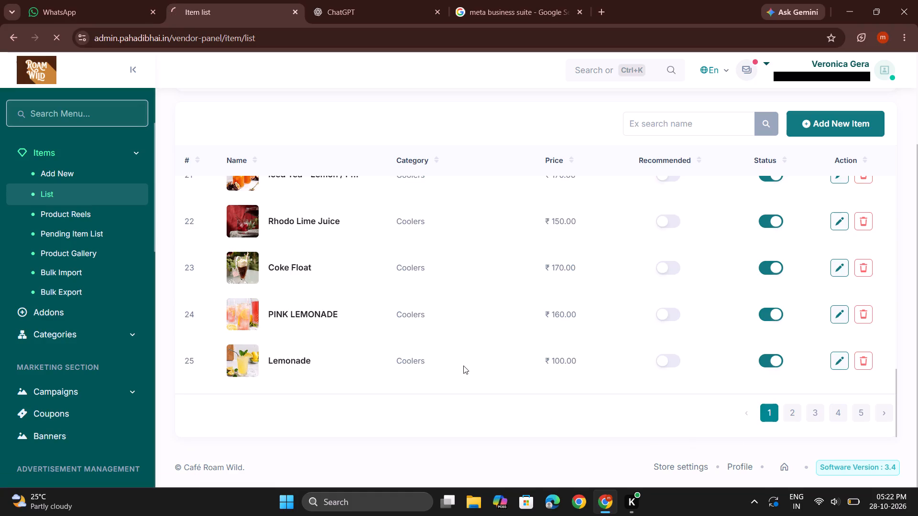
pyautogui.scroll(-1, 463, 365)
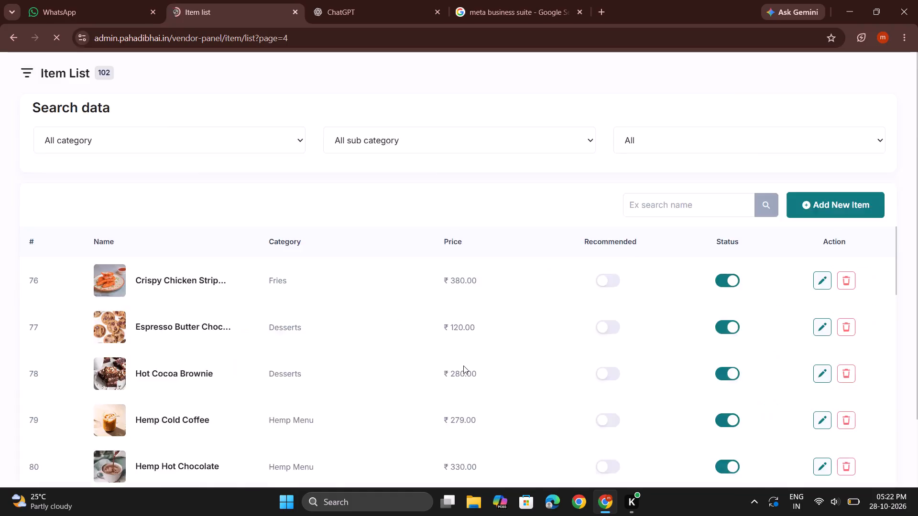
pyautogui.scroll(-1, 463, 365)
pyautogui.scroll(-19, 328, 365)
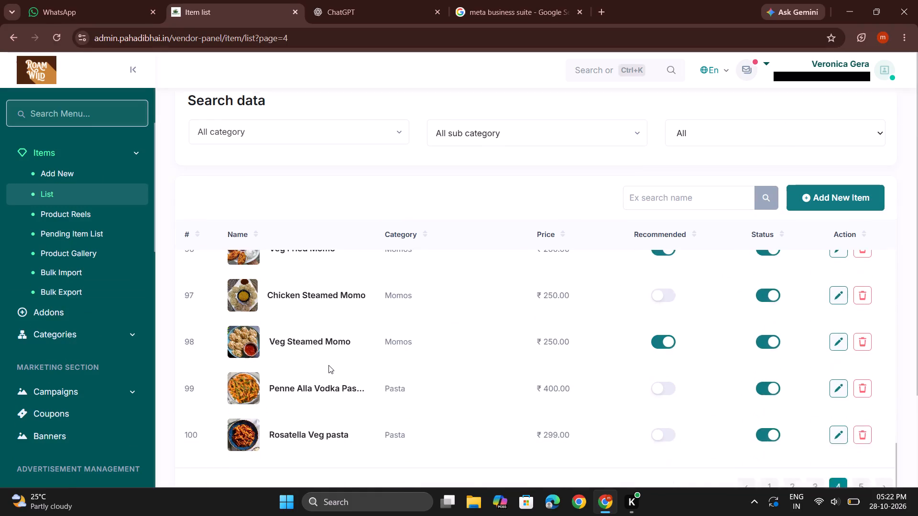
pyautogui.scroll(-2, 328, 365)
pyautogui.scroll(-1, 394, 299)
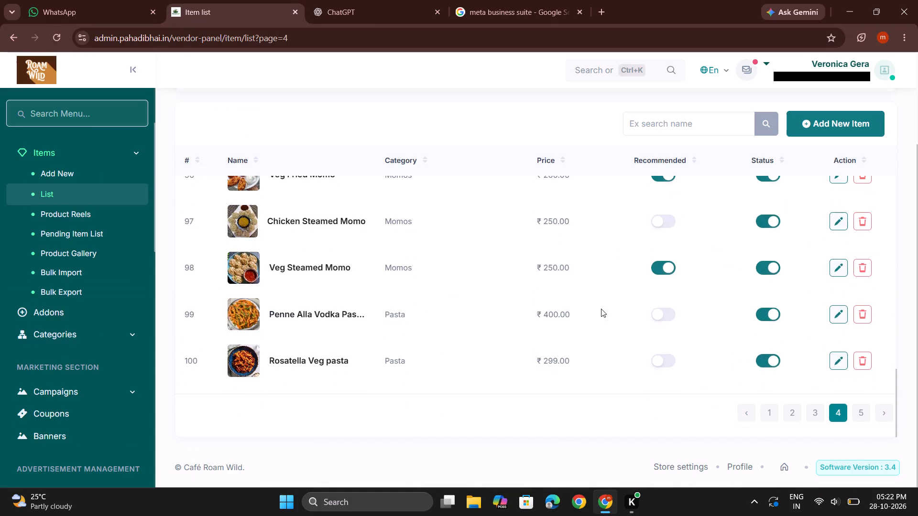
pyautogui.click(832, 315)
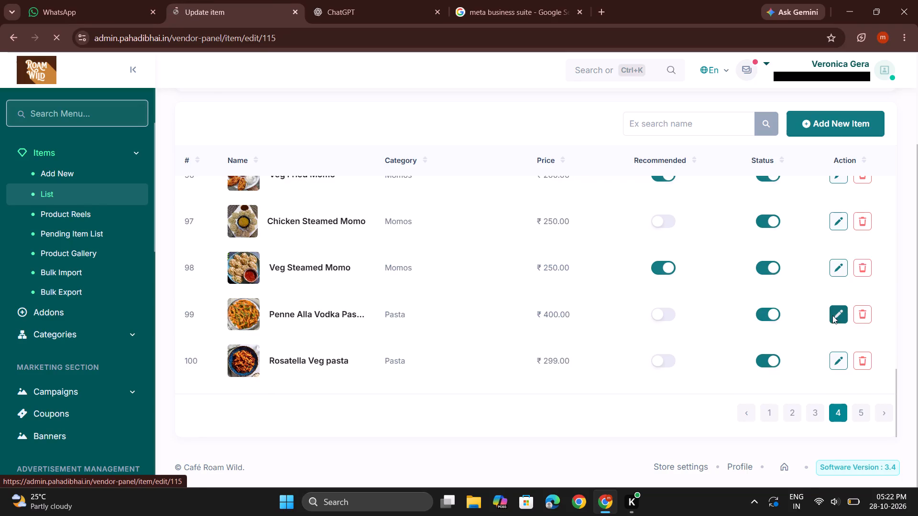
pyautogui.scroll(-11, 733, 355)
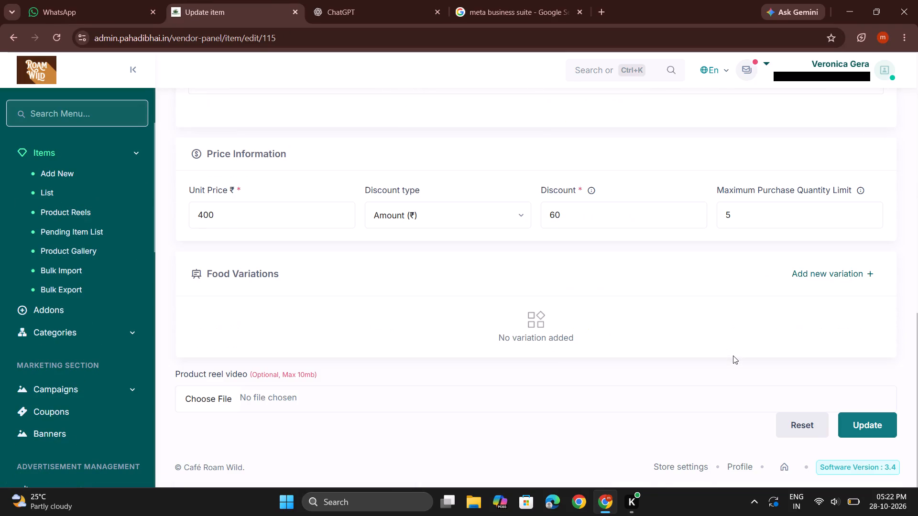
pyautogui.click(237, 208)
pyautogui.press('BackSpace')
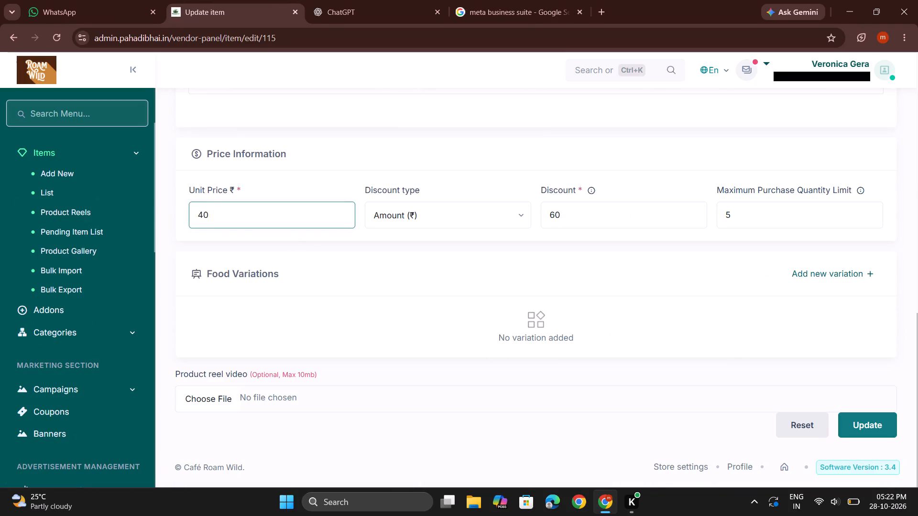
pyautogui.press('BackSpace')
pyautogui.write('10')
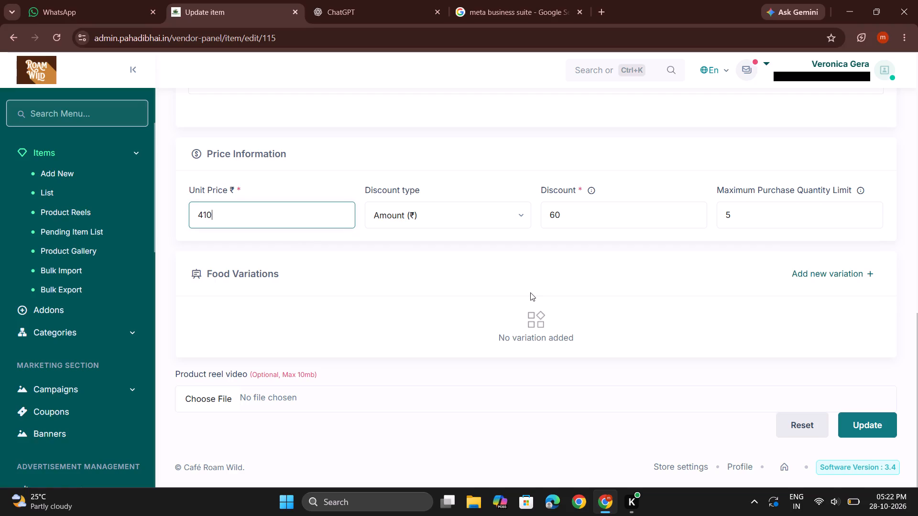
pyautogui.click(862, 424)
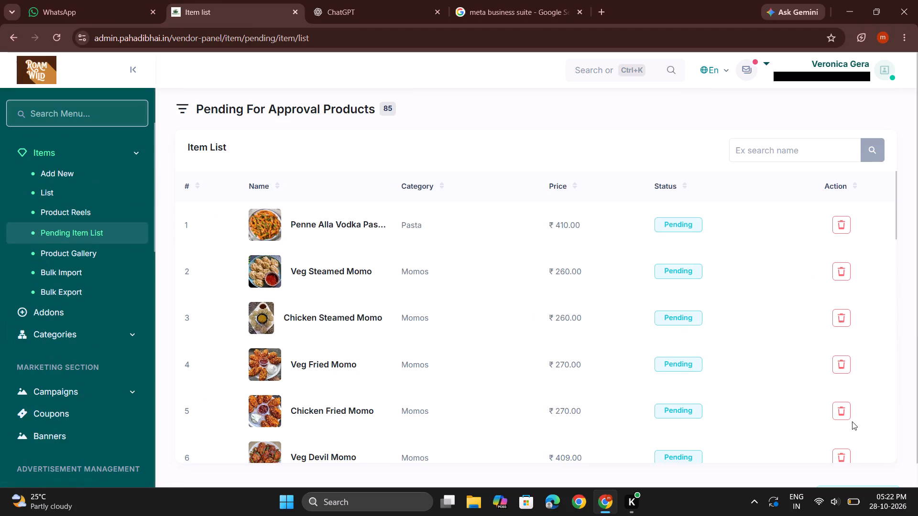
# Open Rosatella Veg pasta from page 4 of the item list, set its unit price to ₹310 and submit the update.
pyautogui.click(80, 200)
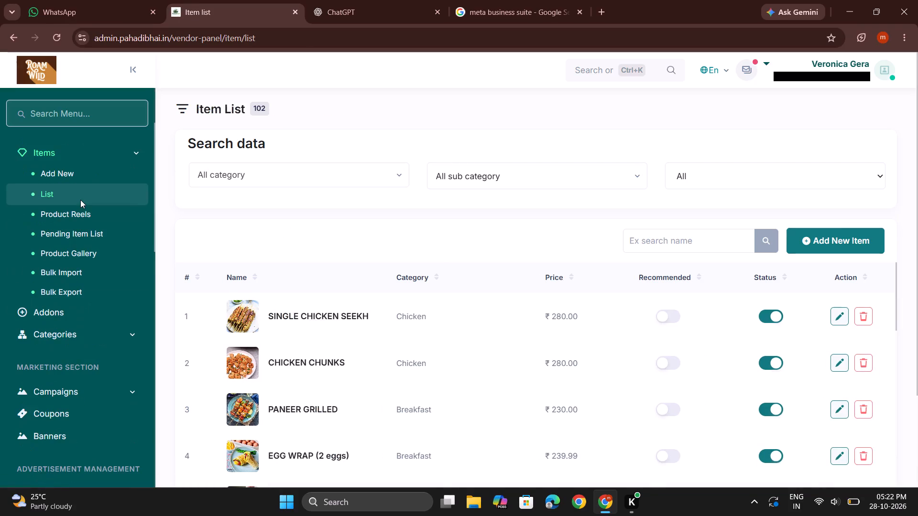
pyautogui.scroll(-20, 544, 246)
pyautogui.scroll(-2, 544, 246)
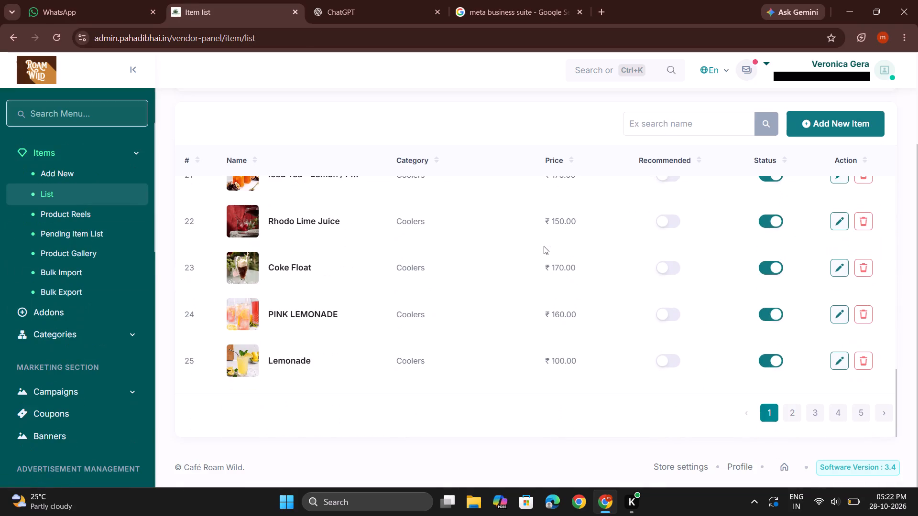
pyautogui.scroll(-4, 544, 246)
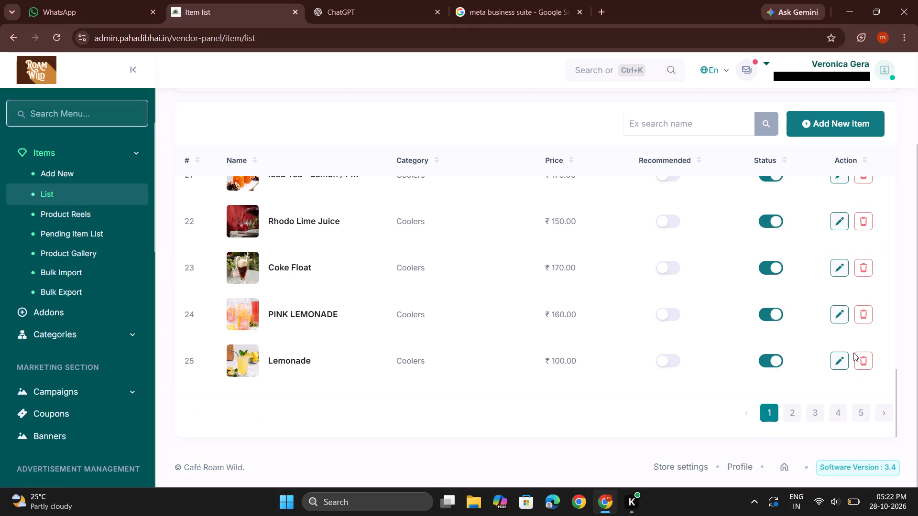
pyautogui.click(842, 413)
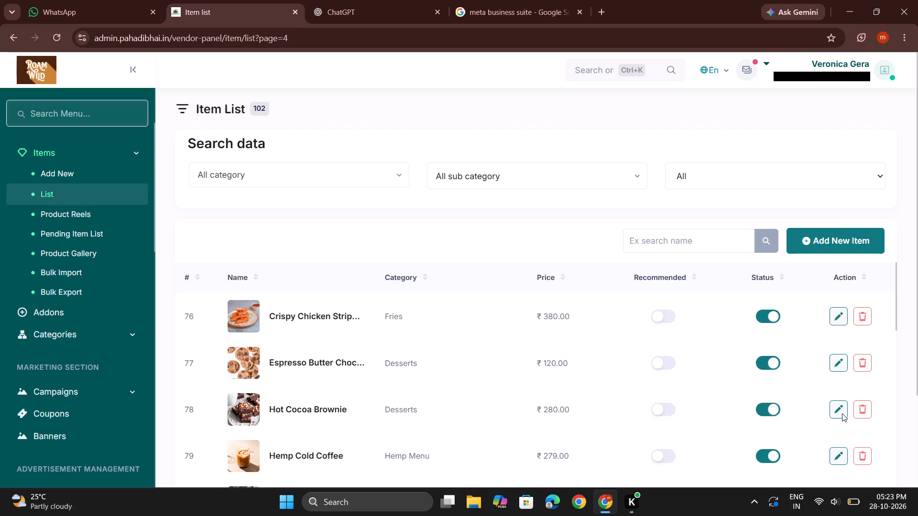
pyautogui.scroll(-14, 917, 477)
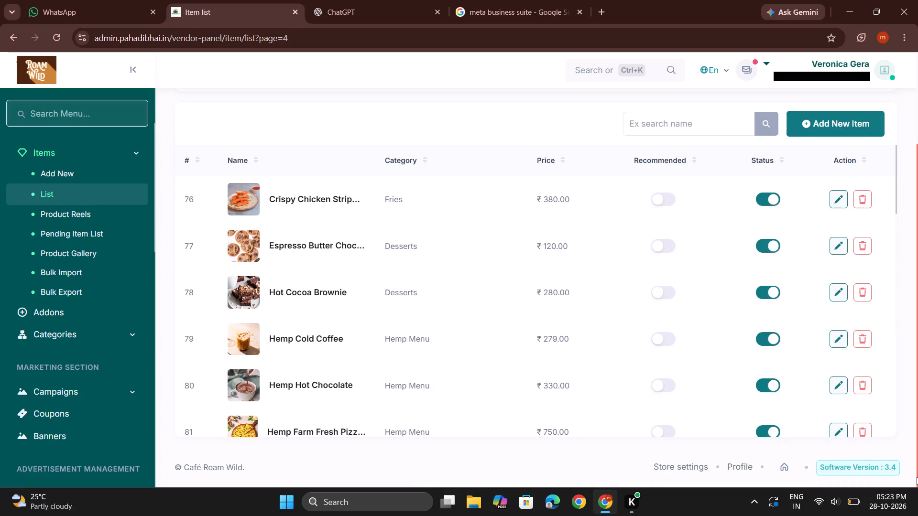
pyautogui.scroll(-4, 917, 477)
pyautogui.scroll(-1, 874, 349)
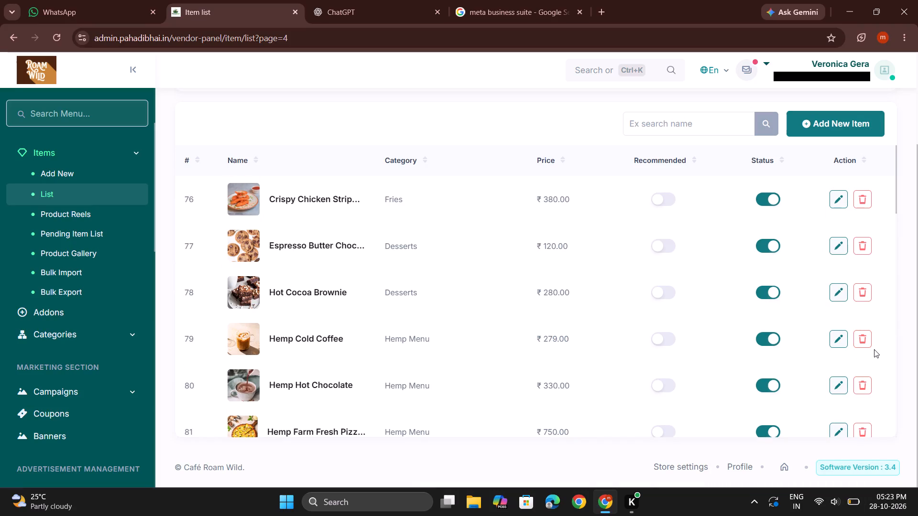
pyautogui.scroll(-7, 874, 349)
pyautogui.scroll(-8, 823, 335)
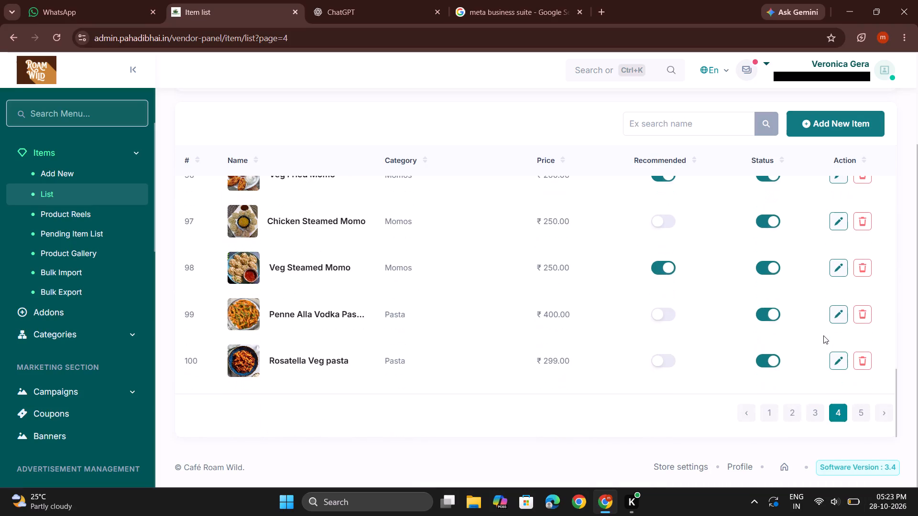
pyautogui.scroll(-2, 823, 335)
pyautogui.click(839, 362)
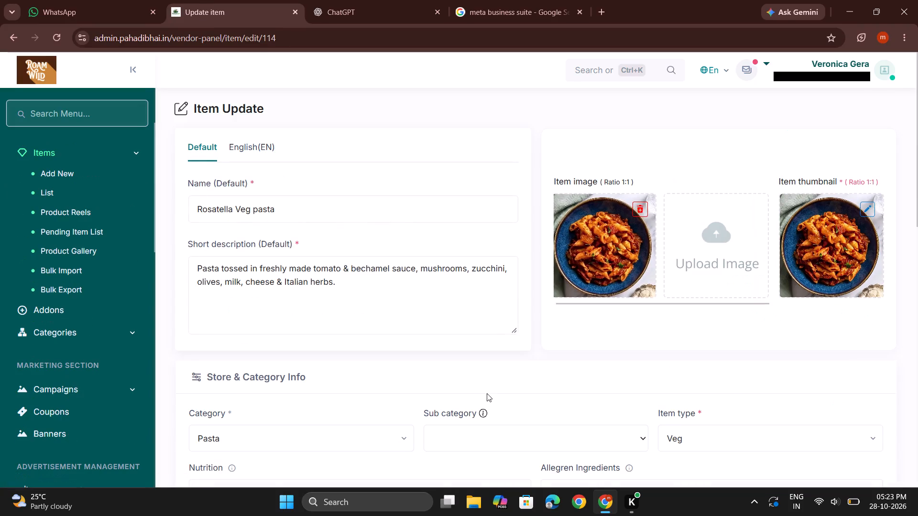
pyautogui.scroll(-8, 486, 392)
pyautogui.click(223, 334)
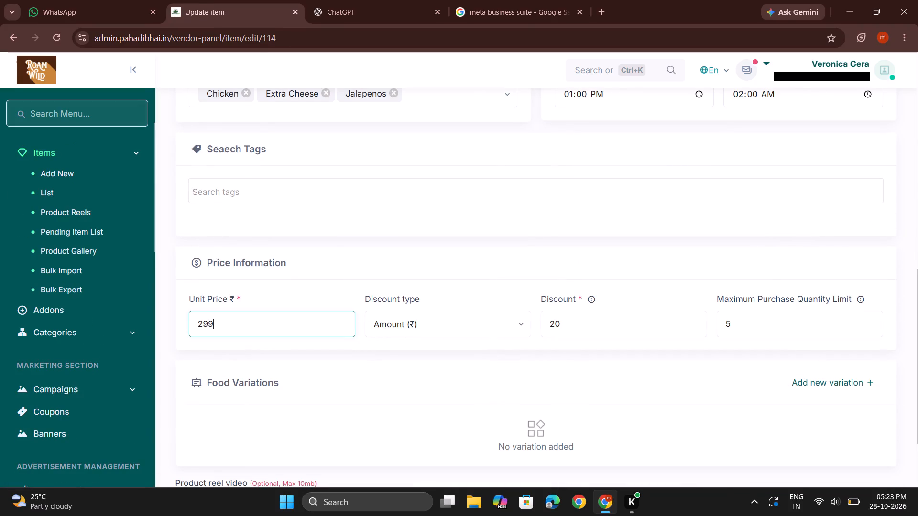
pyautogui.press('BackSpace')
pyautogui.press('BackSpace')
pyautogui.press('BackSpace')
pyautogui.press('BackSpace')
pyautogui.write('31')
pyautogui.press('0')
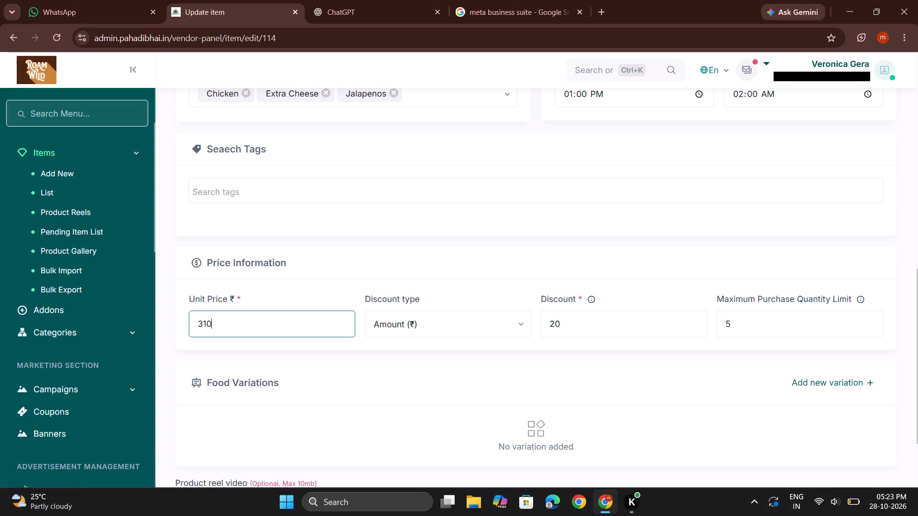
pyautogui.scroll(-7, 460, 444)
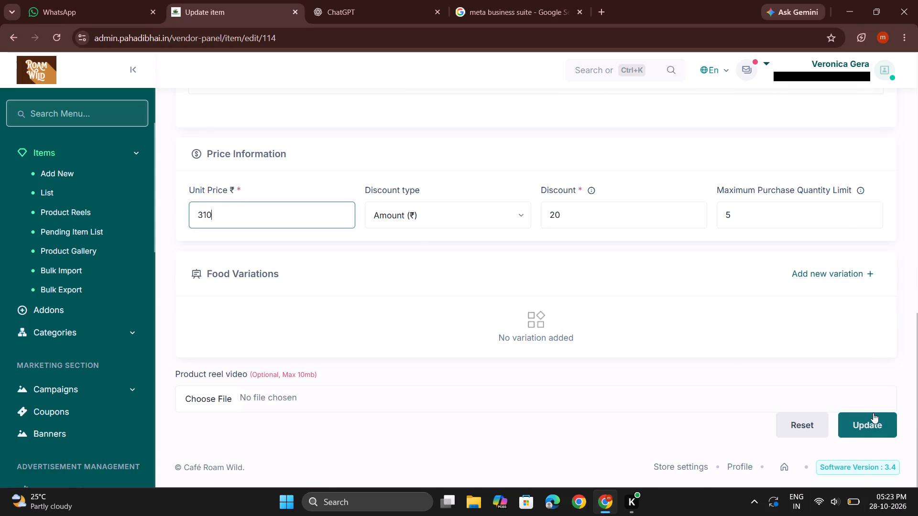
pyautogui.click(870, 418)
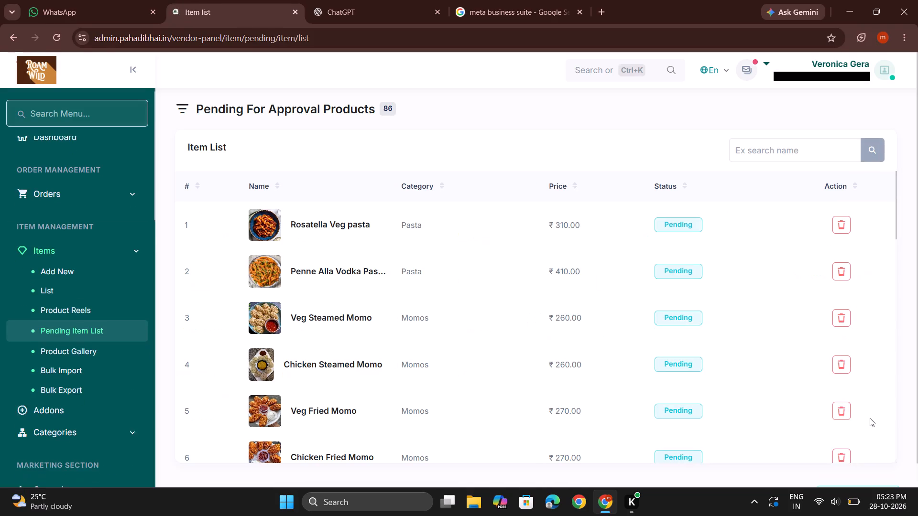
# Open Cheesy Alfredo from page 5 of the item list, set its unit price to ₹309 and submit the update.
pyautogui.click(66, 188)
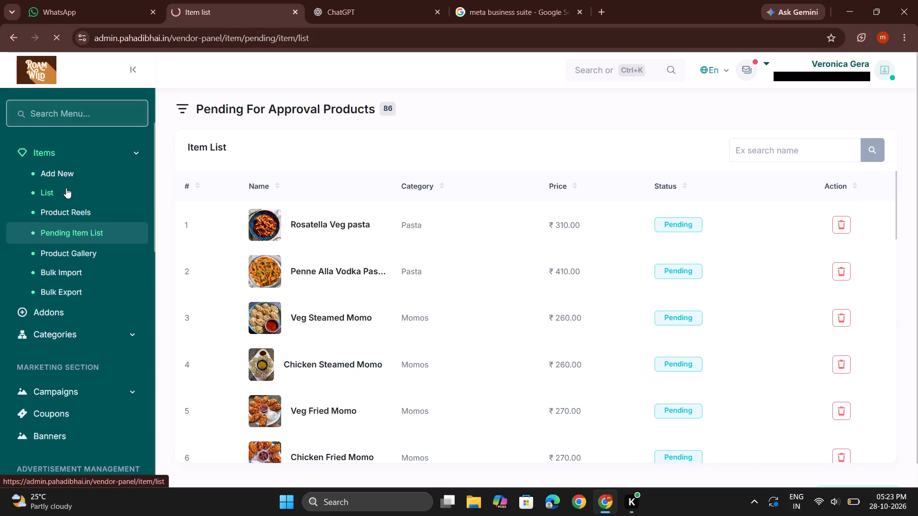
pyautogui.click(66, 188)
pyautogui.scroll(-9, 332, 326)
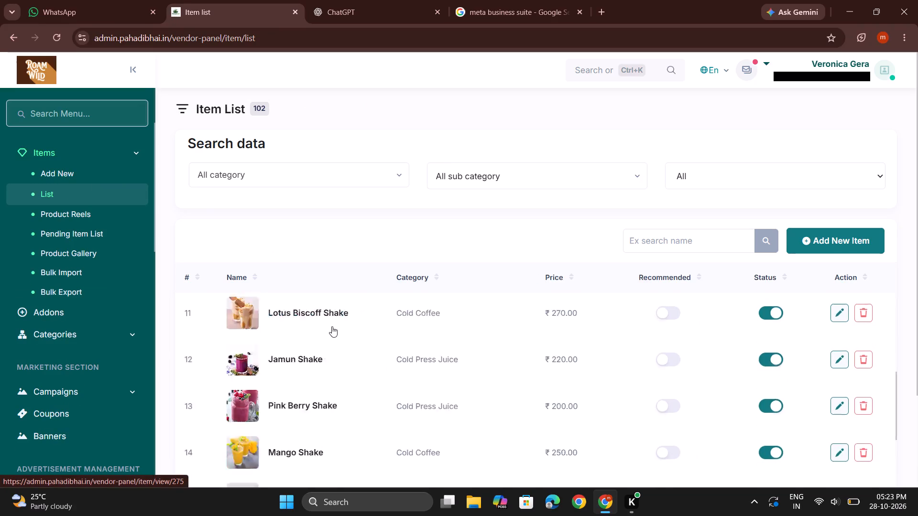
pyautogui.scroll(-11, 332, 326)
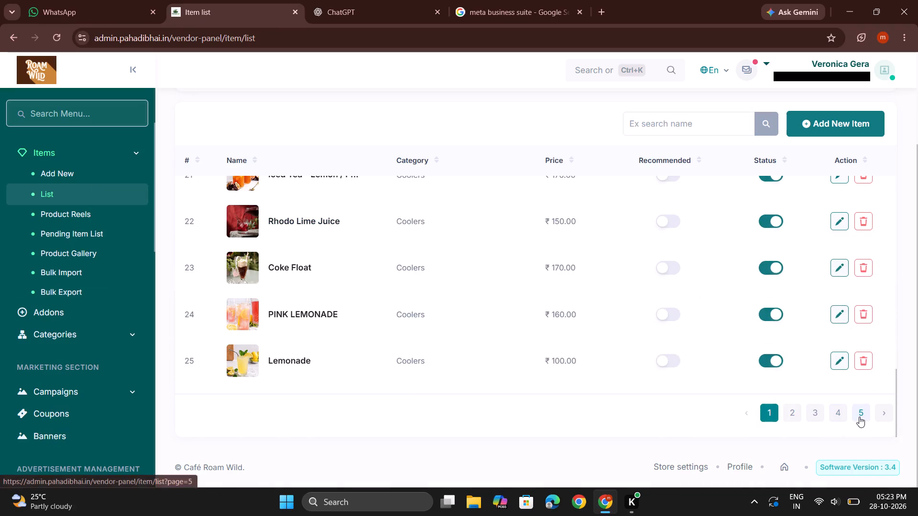
pyautogui.click(859, 417)
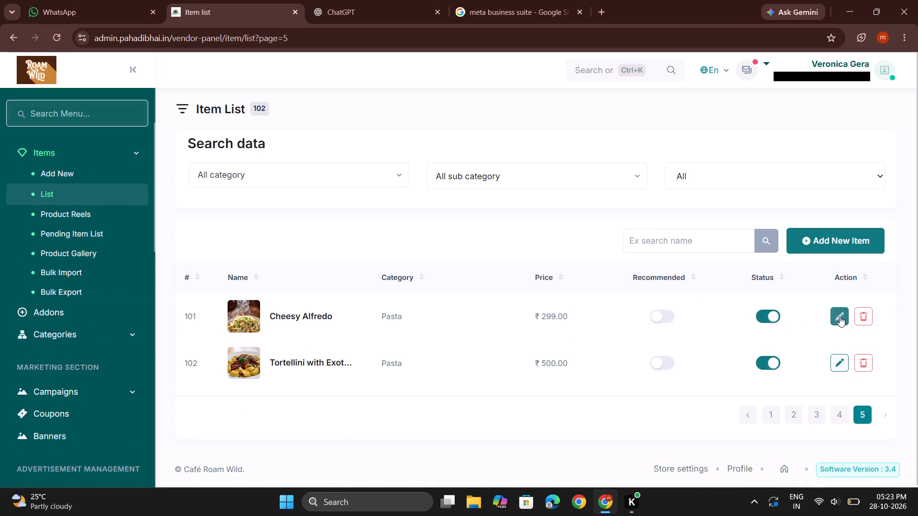
pyautogui.click(840, 316)
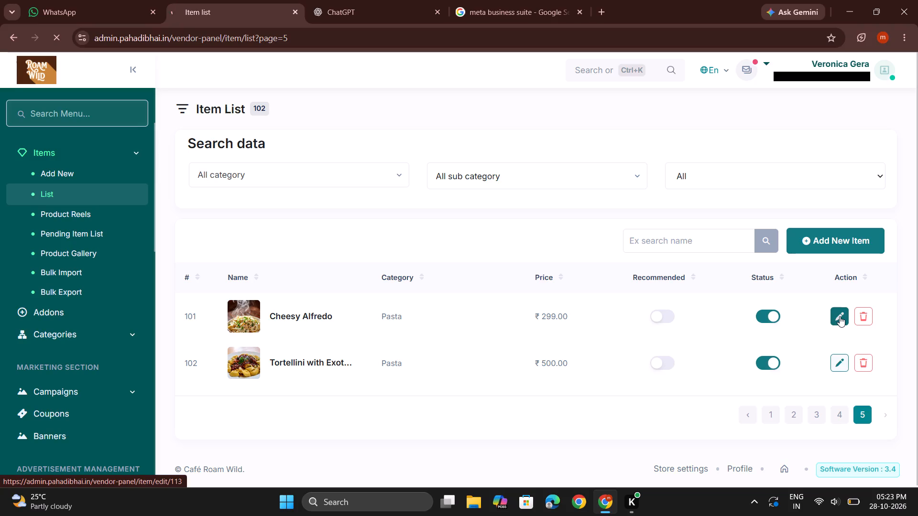
pyautogui.scroll(-9, 322, 387)
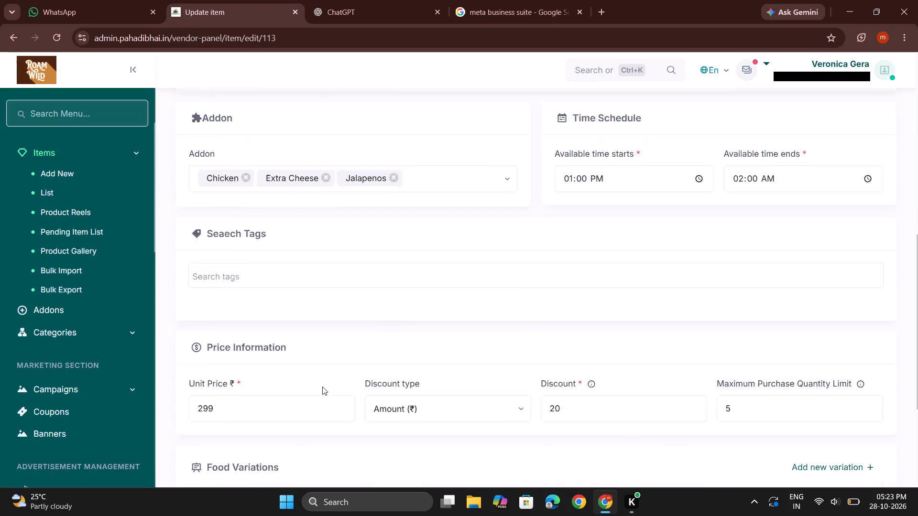
pyautogui.scroll(-1, 322, 387)
pyautogui.click(230, 211)
pyautogui.press('BackSpace')
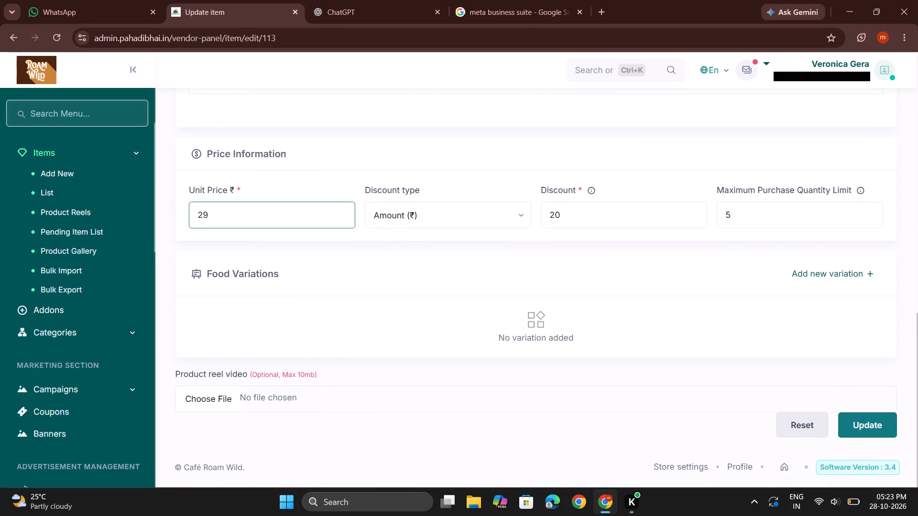
pyautogui.press('BackSpace')
pyautogui.press('BackSpace')
pyautogui.write('309')
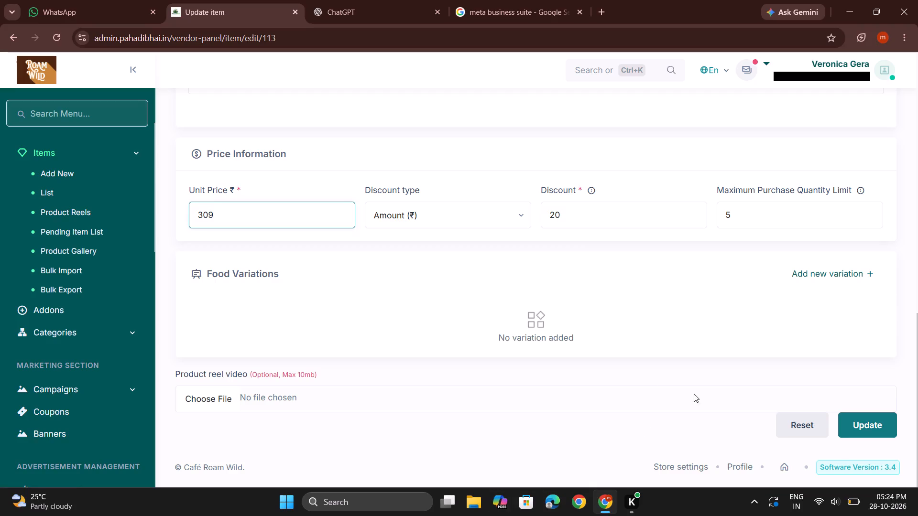
pyautogui.click(869, 428)
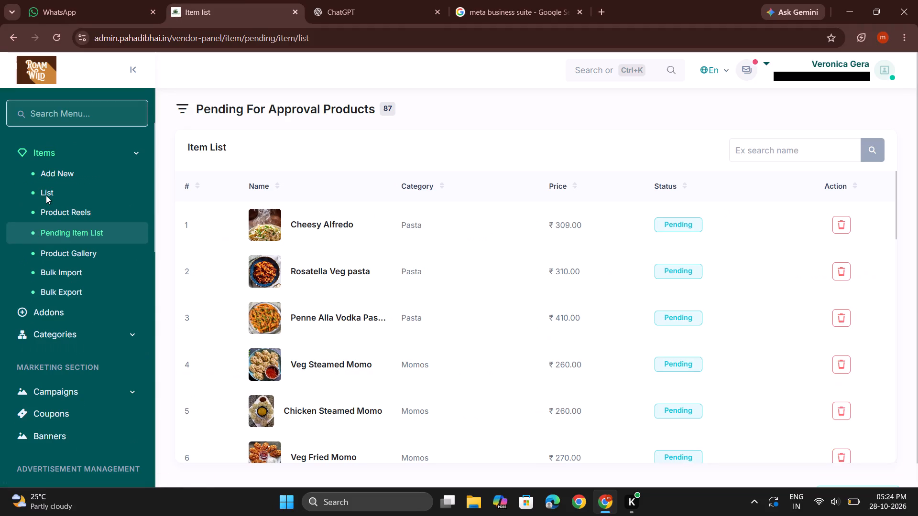
# Open the Tortellini pasta from page 5 of the item list, set its unit price to ₹510 and submit the update.
pyautogui.click(46, 195)
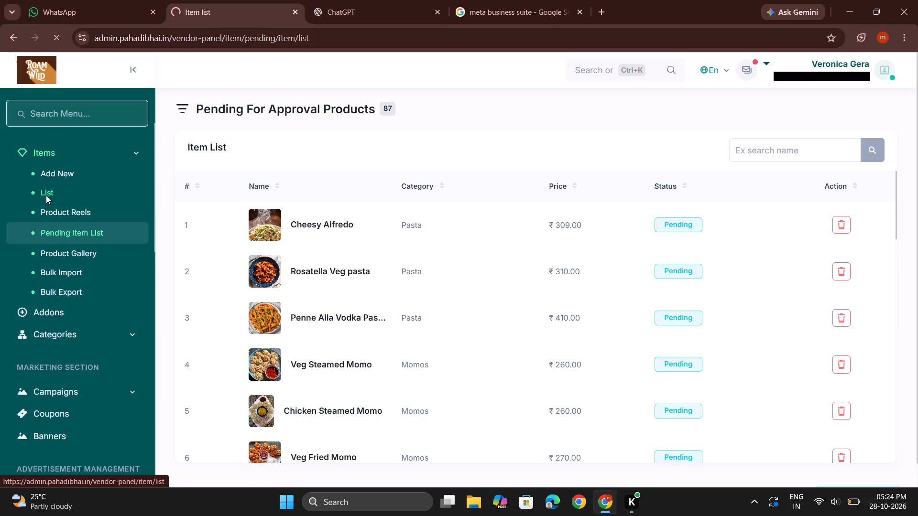
pyautogui.moveTo(46, 195); pyautogui.dragTo(347, 241)
pyautogui.scroll(-20, 643, 359)
pyautogui.scroll(-9, 643, 359)
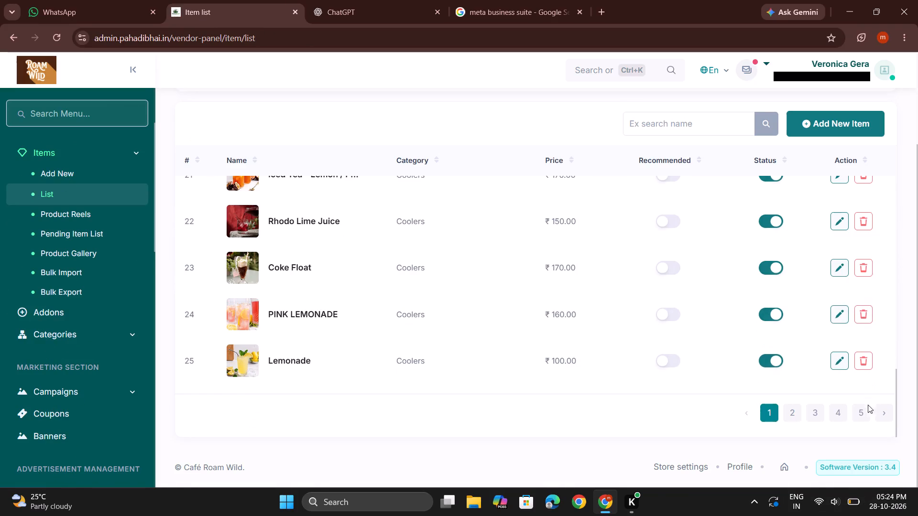
pyautogui.click(862, 412)
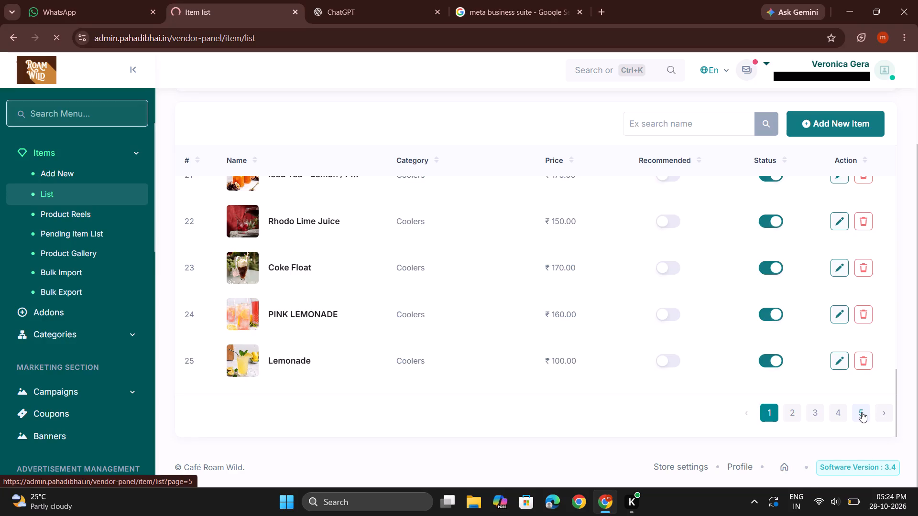
pyautogui.click(841, 360)
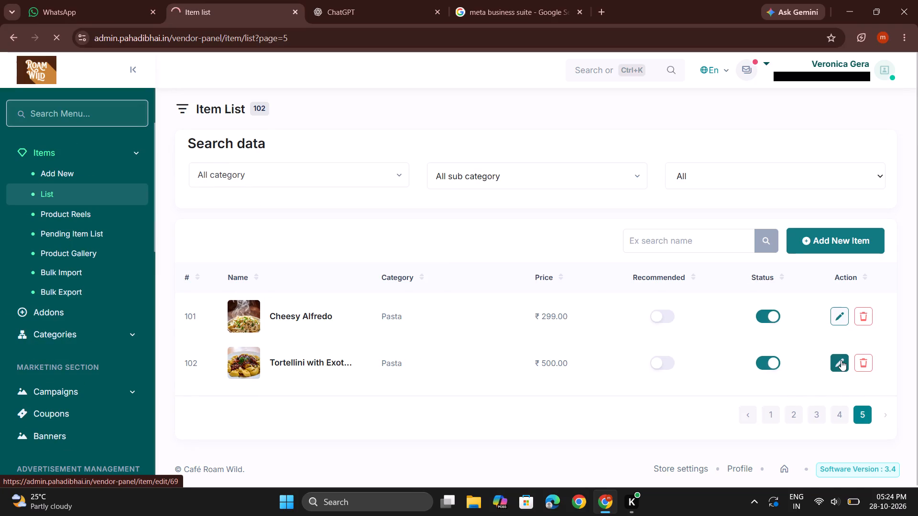
pyautogui.scroll(-2, 354, 322)
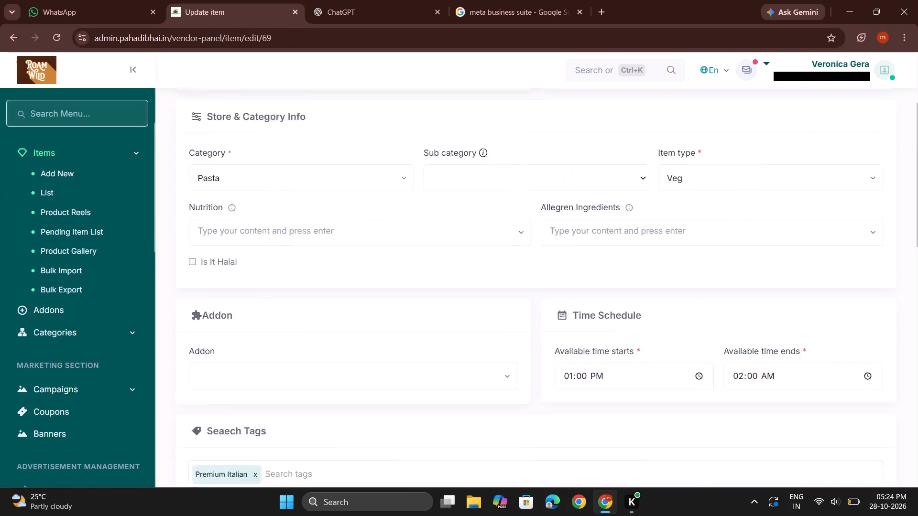
pyautogui.scroll(-5, 354, 322)
pyautogui.click(218, 245)
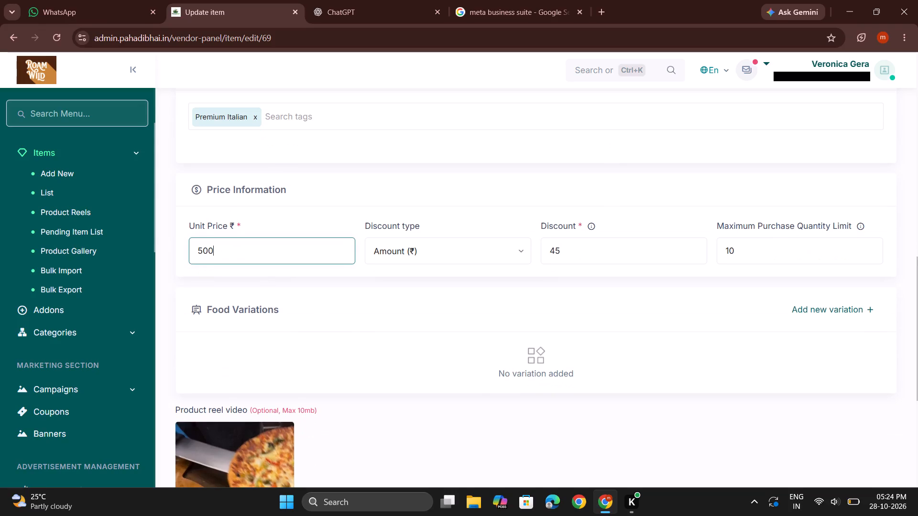
pyautogui.press('BackSpace')
pyautogui.press('BackSpace')
pyautogui.press('1')
pyautogui.press('0')
pyautogui.scroll(-7, 306, 298)
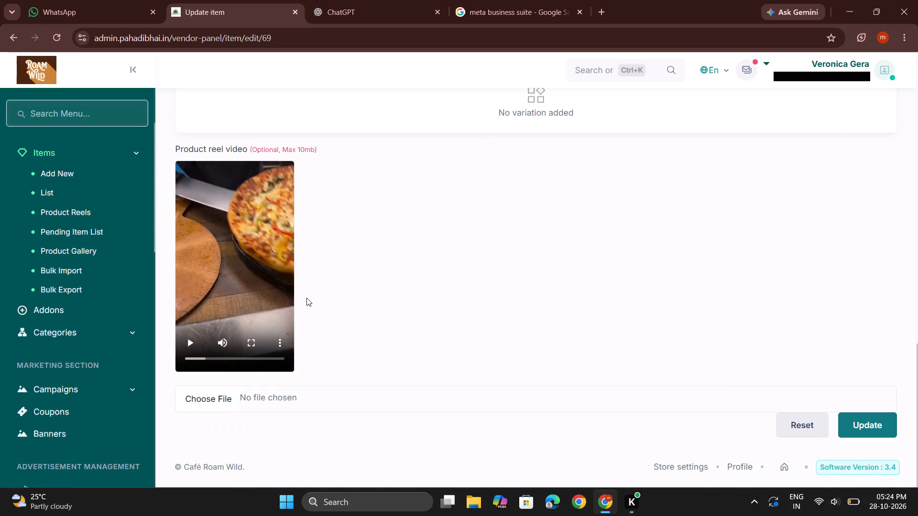
pyautogui.click(878, 427)
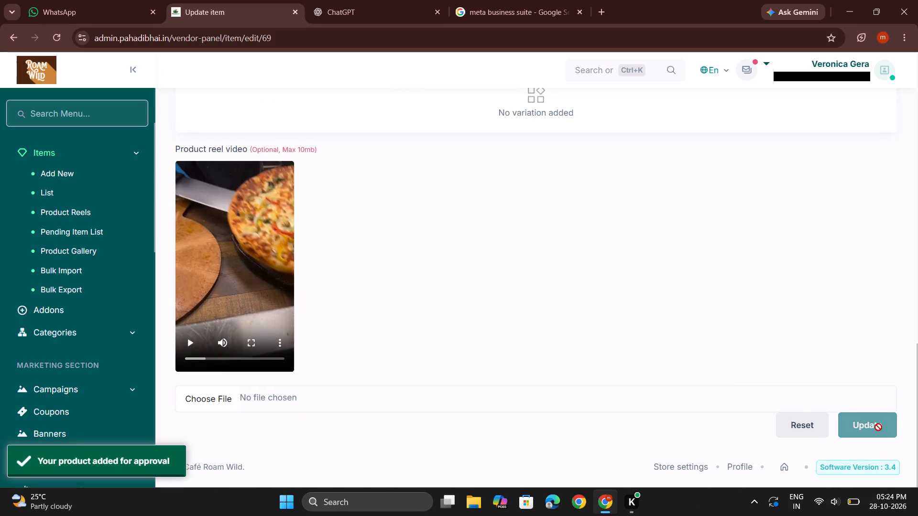
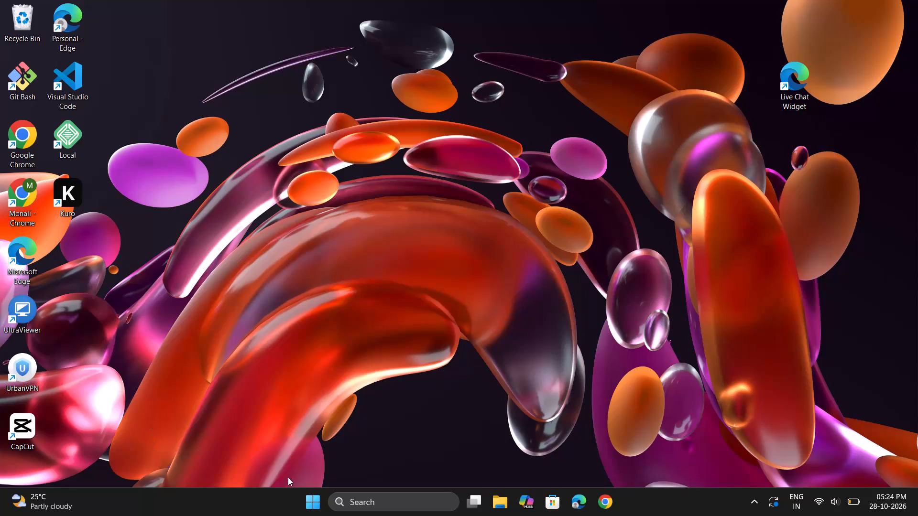
# Shut down the computer.
pyautogui.click(311, 498)
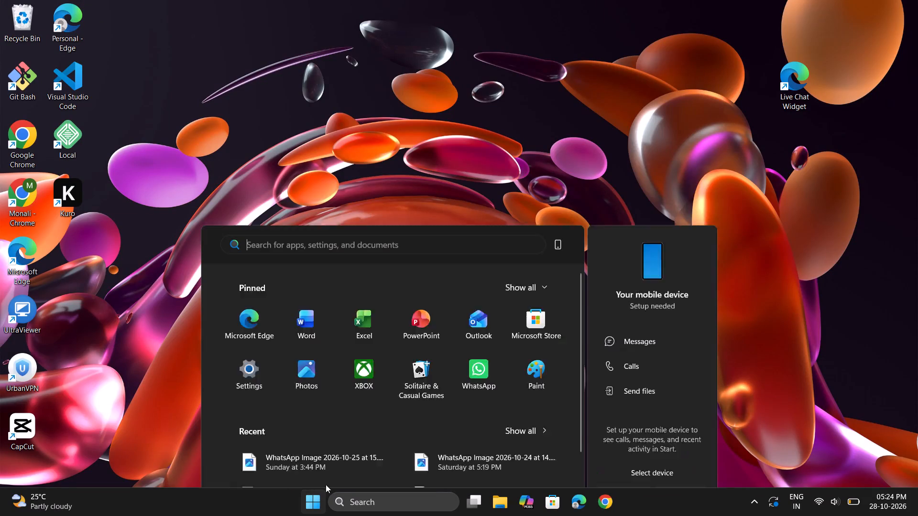
pyautogui.click(534, 456)
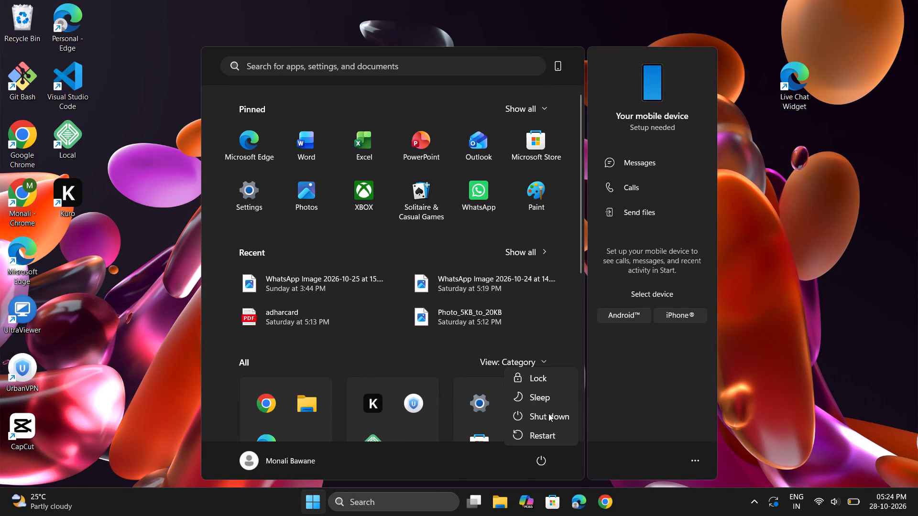
pyautogui.click(548, 413)
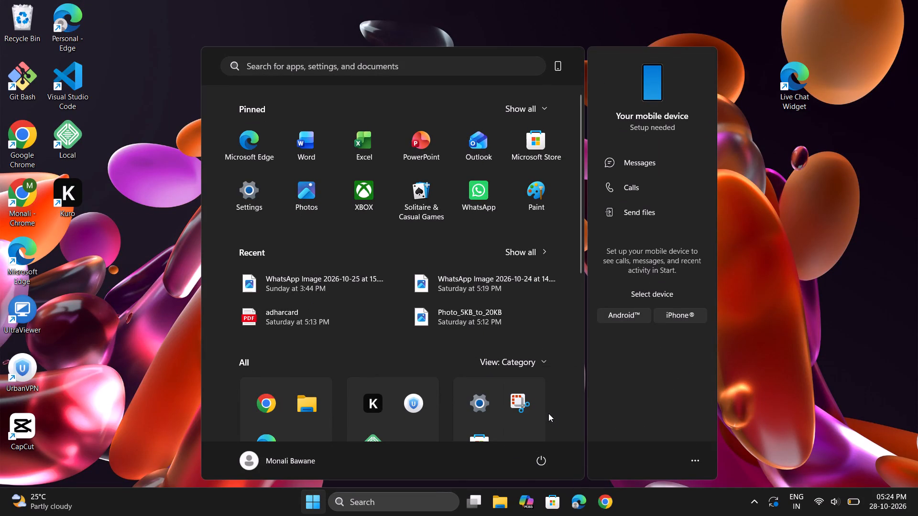